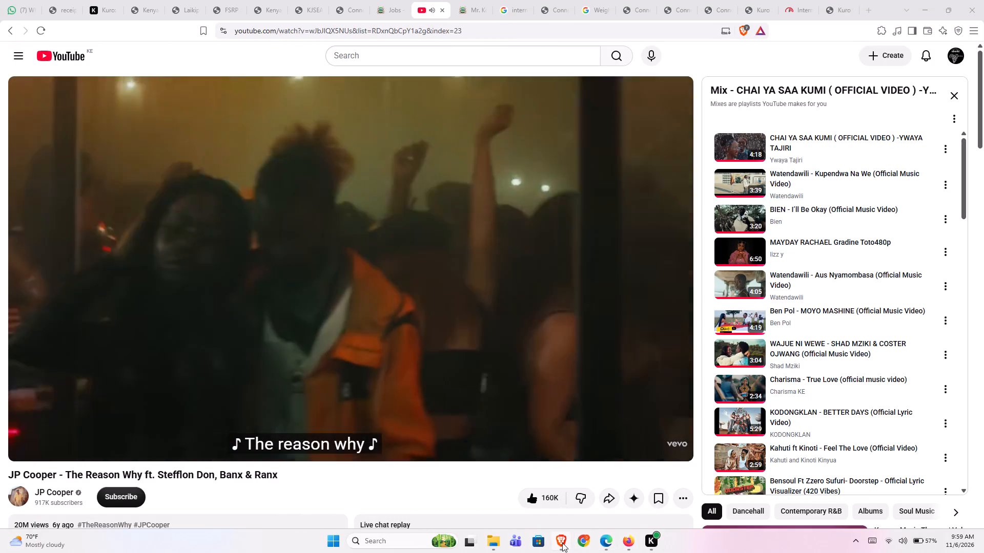
# Open the Withdrawal_Commitment_Form_Blank document from the Downloads folder in Word and enable editing.
pyautogui.click(590, 542)
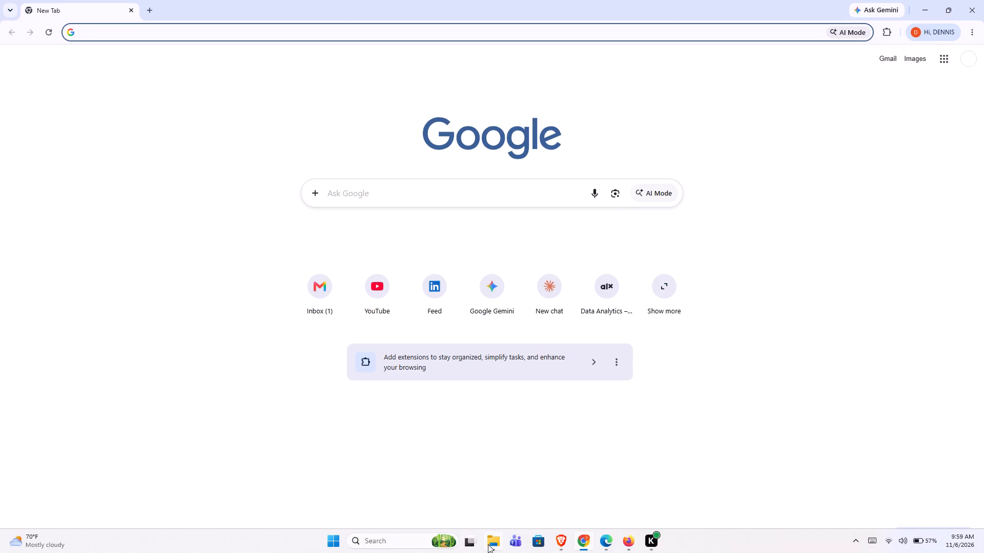
pyautogui.click(488, 544)
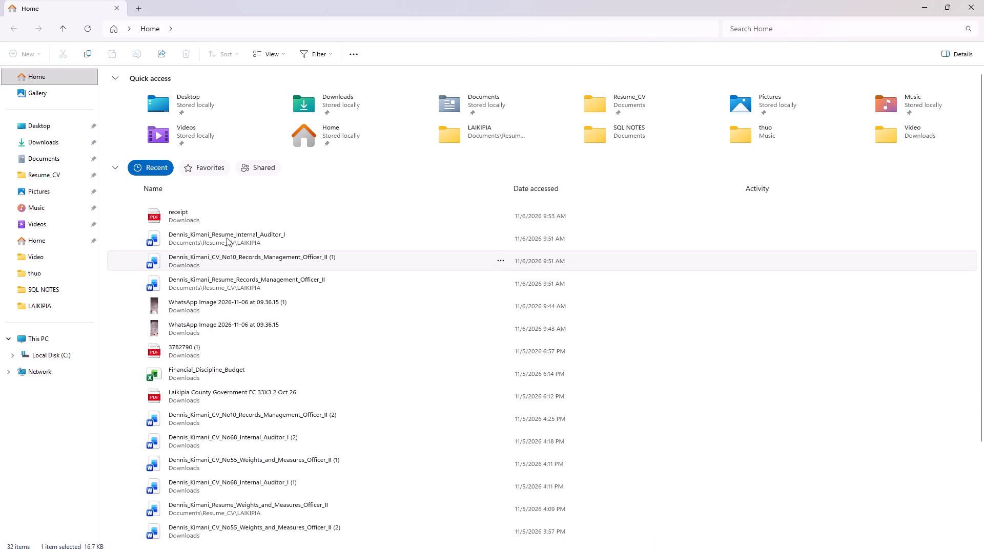
pyautogui.click(55, 139)
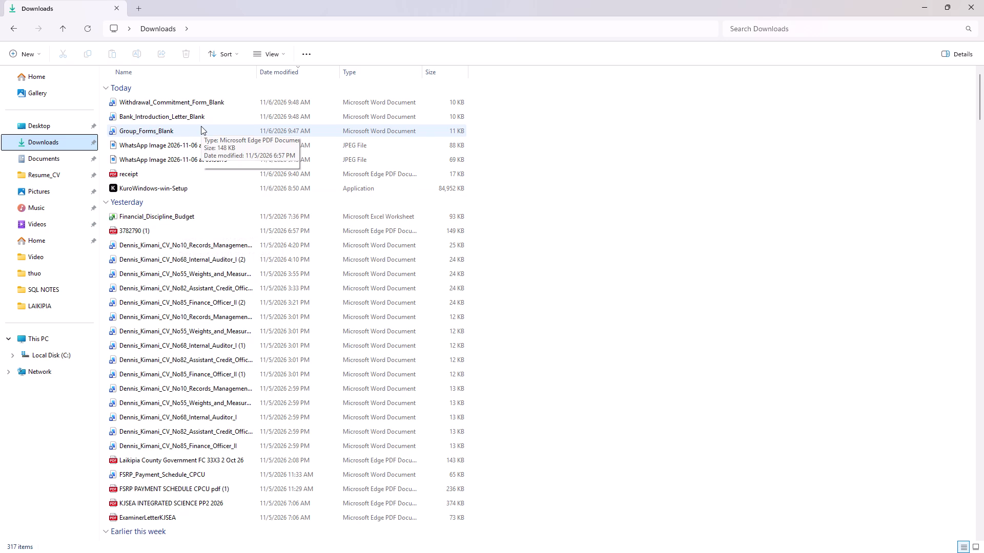
pyautogui.doubleClick(215, 101)
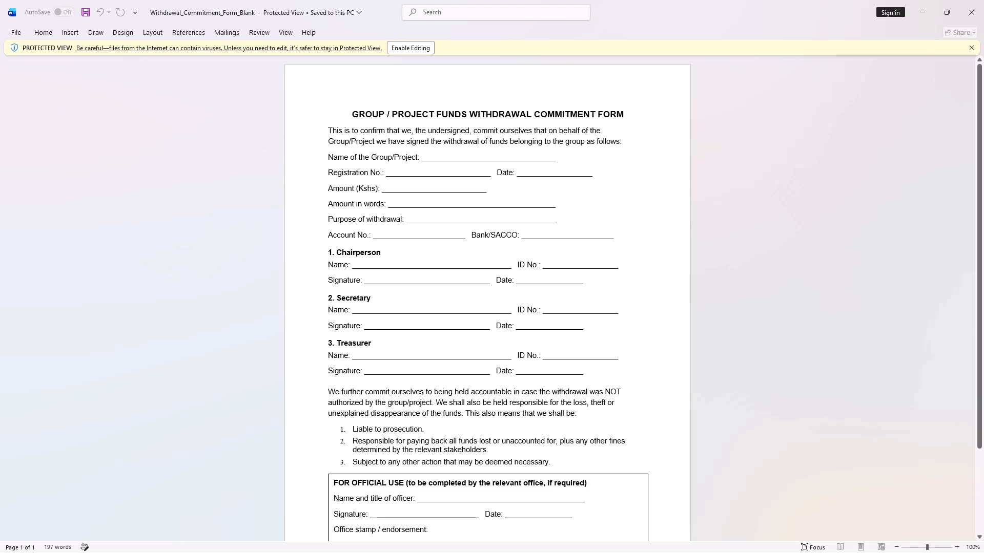
pyautogui.press('Return')
pyautogui.press('Return')
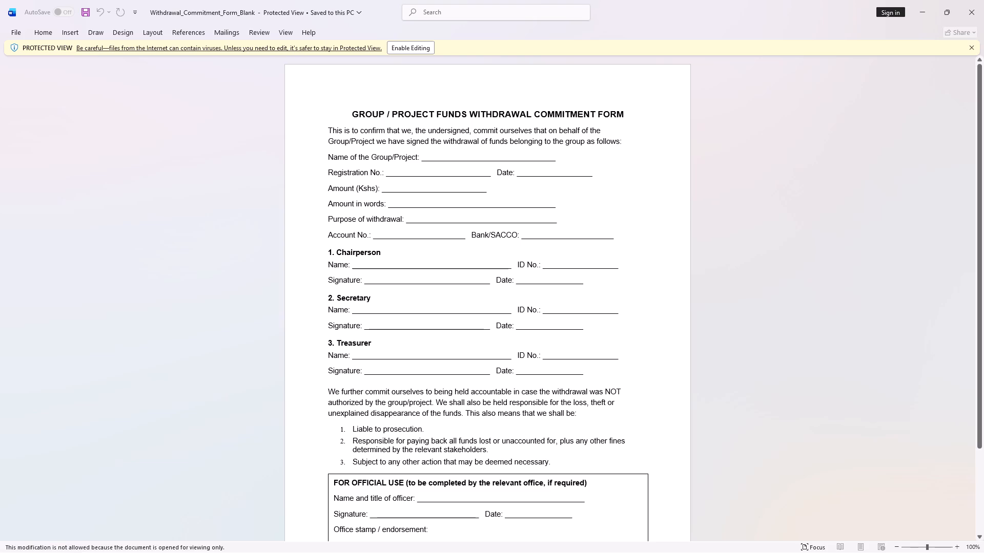
pyautogui.click(411, 45)
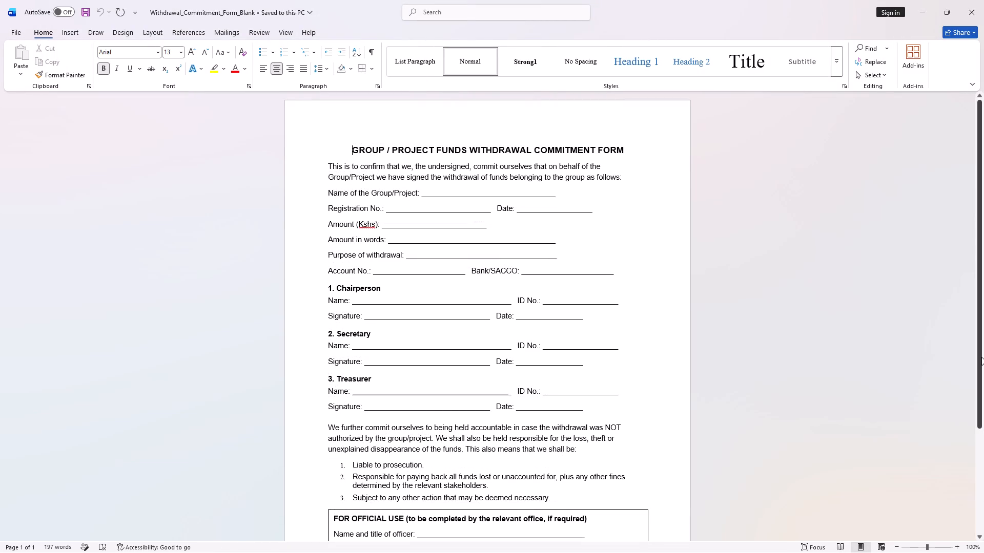
# Delete the whole "FOR OFFICIAL USE" box at the end of the form.
pyautogui.moveTo(983, 250); pyautogui.dragTo(983, 376)
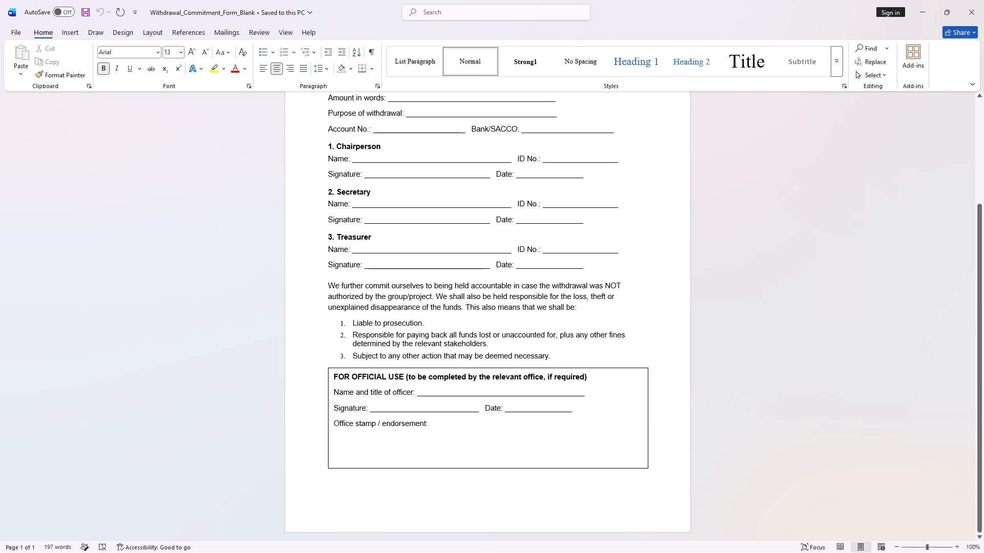
pyautogui.click(484, 396)
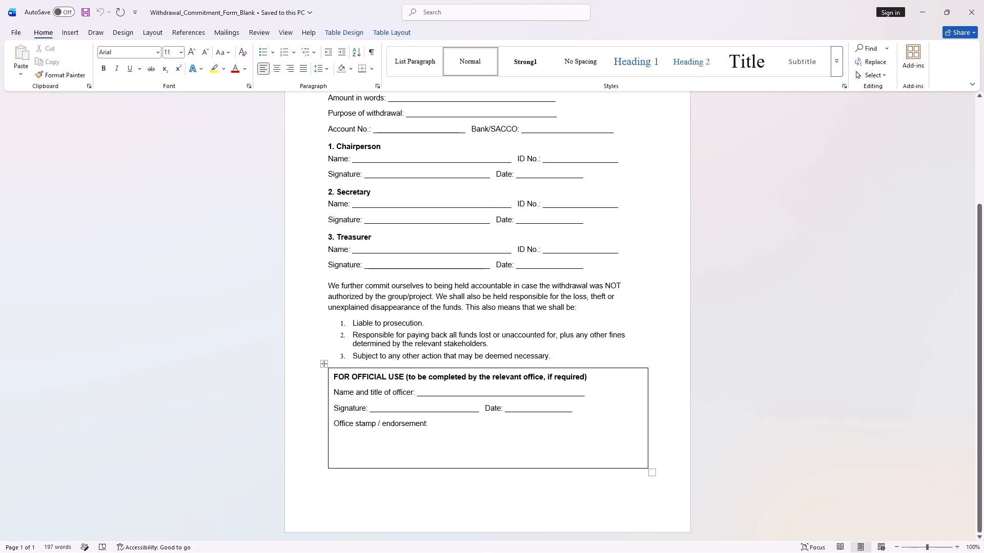
pyautogui.click(325, 366)
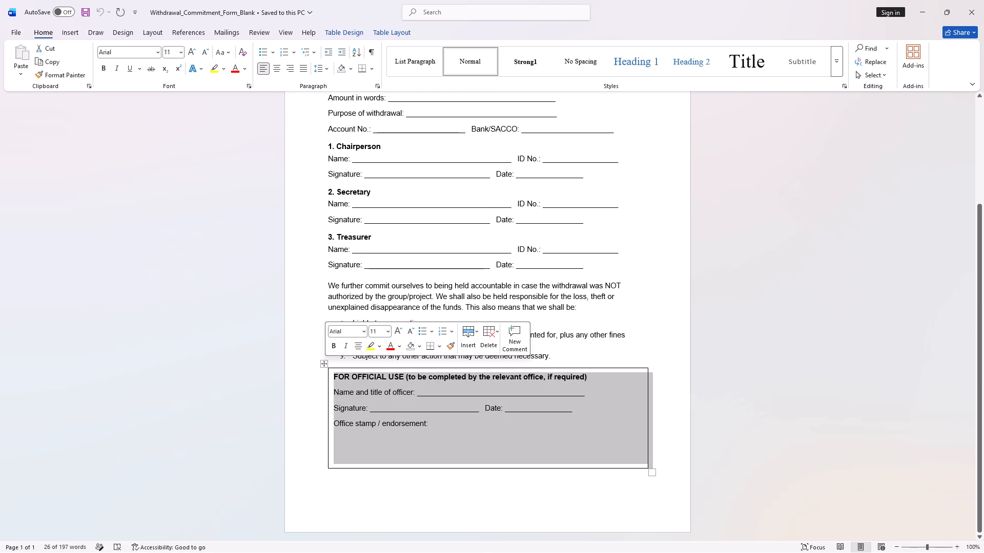
pyautogui.press('BackSpace')
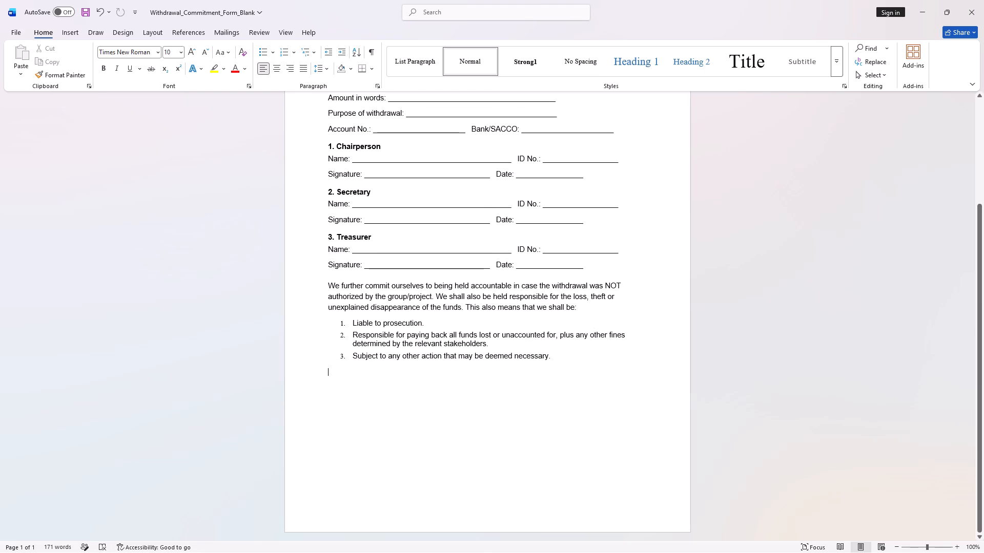
# Enter "SOCIAL DEVELOPMENT OFFFICER" below the numbered list, with "GITHIGA" on the line beneath it.
pyautogui.press('s')
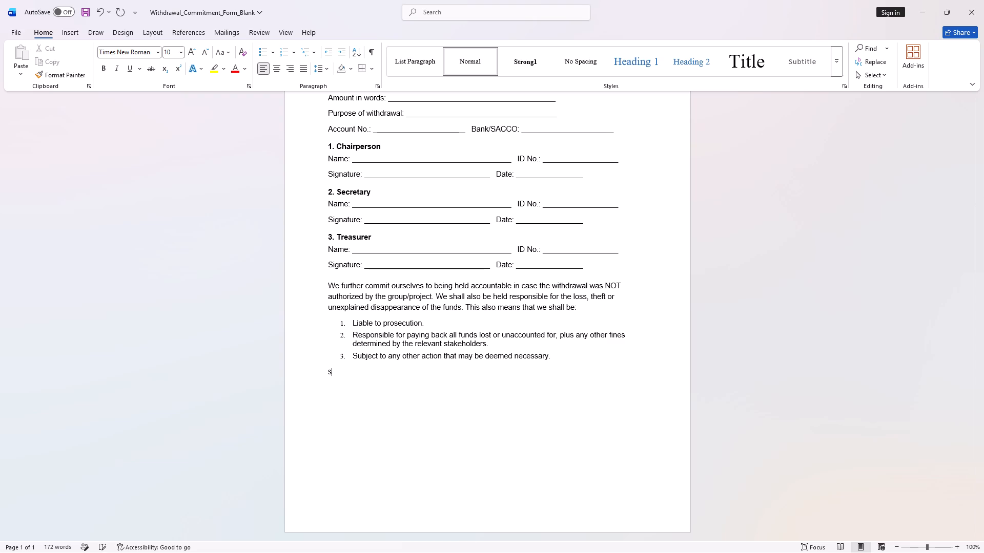
pyautogui.press('o')
pyautogui.write('CI')
pyautogui.write('AL')
pyautogui.press('space')
pyautogui.write('DEVEK')
pyautogui.press('BackSpace')
pyautogui.write('LOPMEN')
pyautogui.write('T OFFFI')
pyautogui.write('CER')
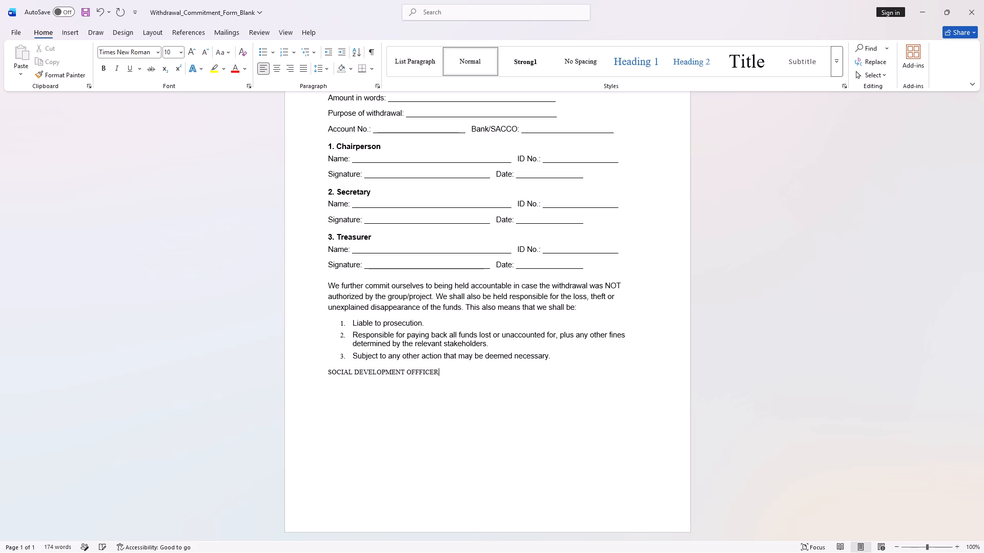
pyautogui.press('Return')
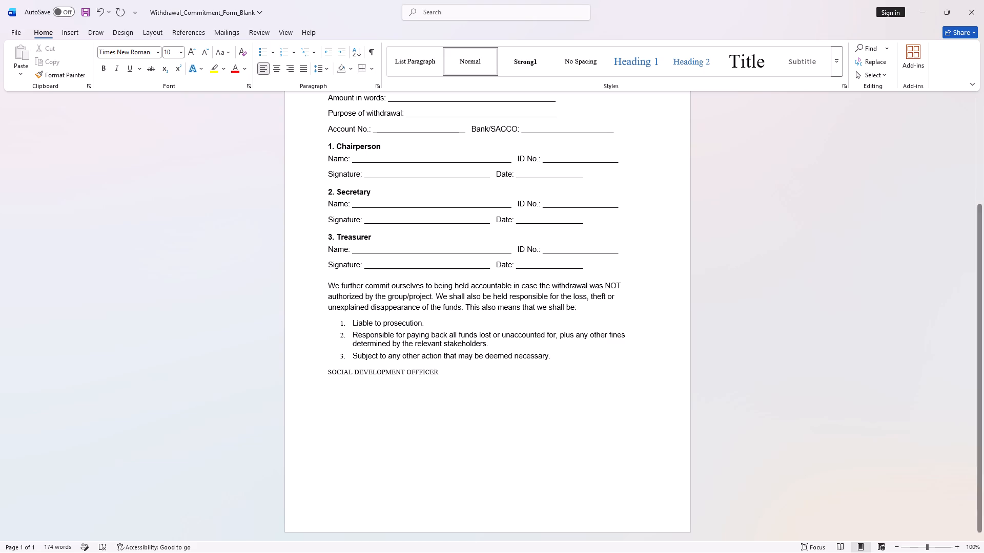
pyautogui.press('s')
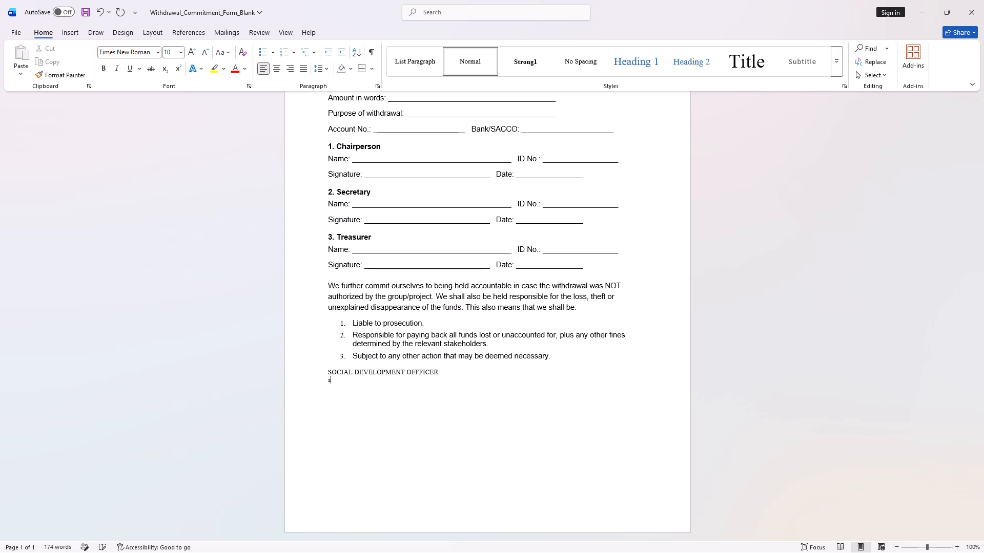
pyautogui.press('g')
pyautogui.press('o')
pyautogui.press('BackSpace')
pyautogui.write('ITHIGA')
# Enlarge the two officer lines to 12 pt and insert two blank lines above them.
pyautogui.moveTo(309, 375); pyautogui.dragTo(391, 387)
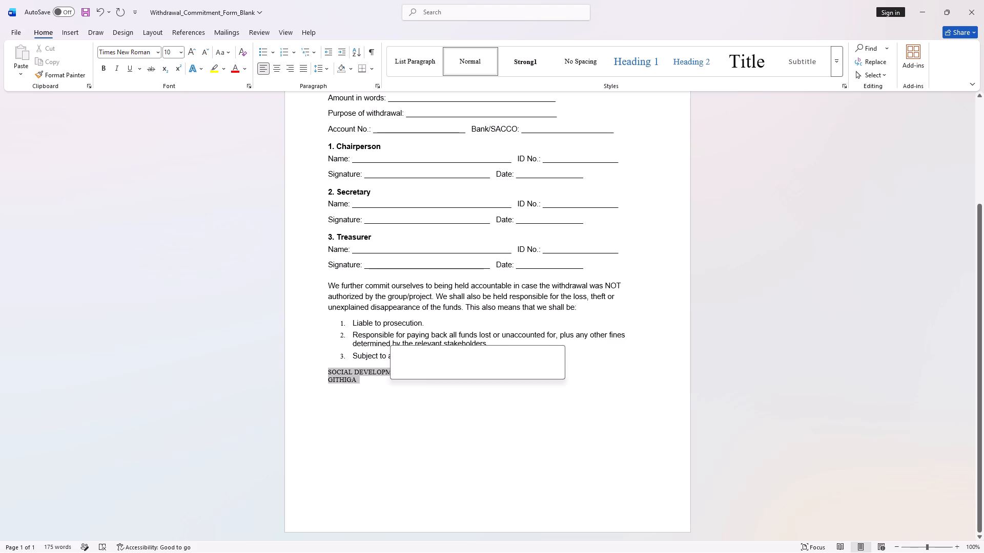
pyautogui.click(186, 51)
pyautogui.click(186, 51)
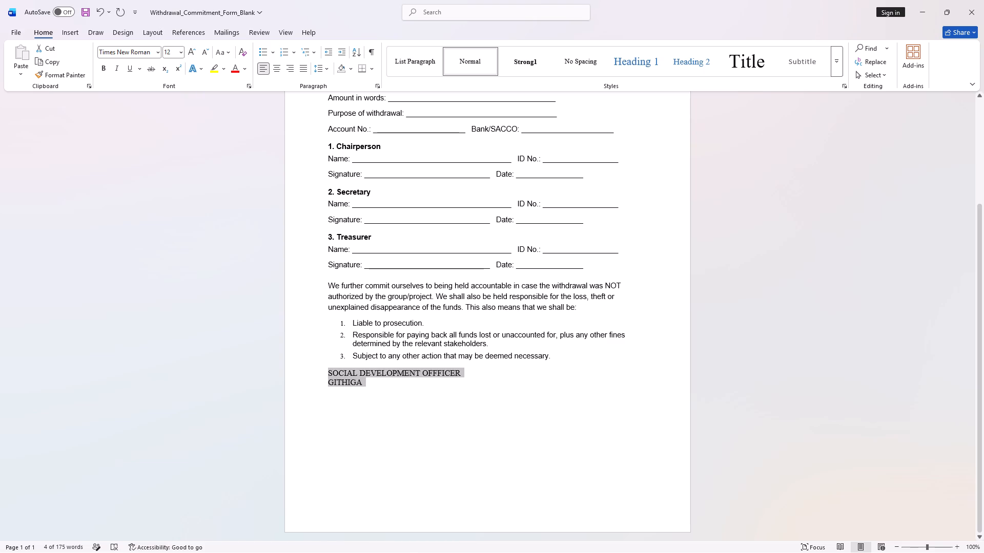
pyautogui.click(324, 373)
pyautogui.press('Return')
pyautogui.press('Return')
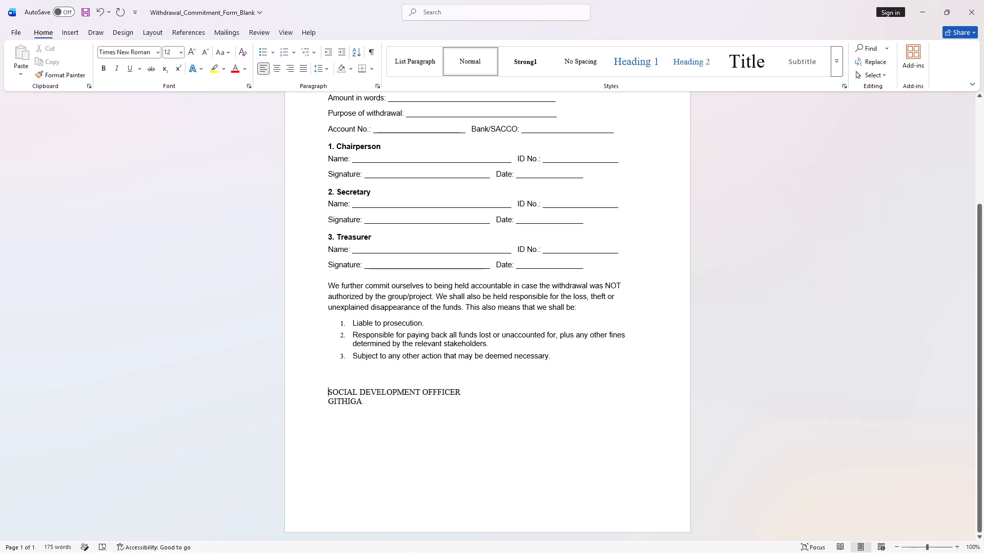
# Make the "SOCIAL DEVELOPMENT OFFFICER" and "GITHIGA" lines bold.
pyautogui.moveTo(384, 410); pyautogui.dragTo(325, 393)
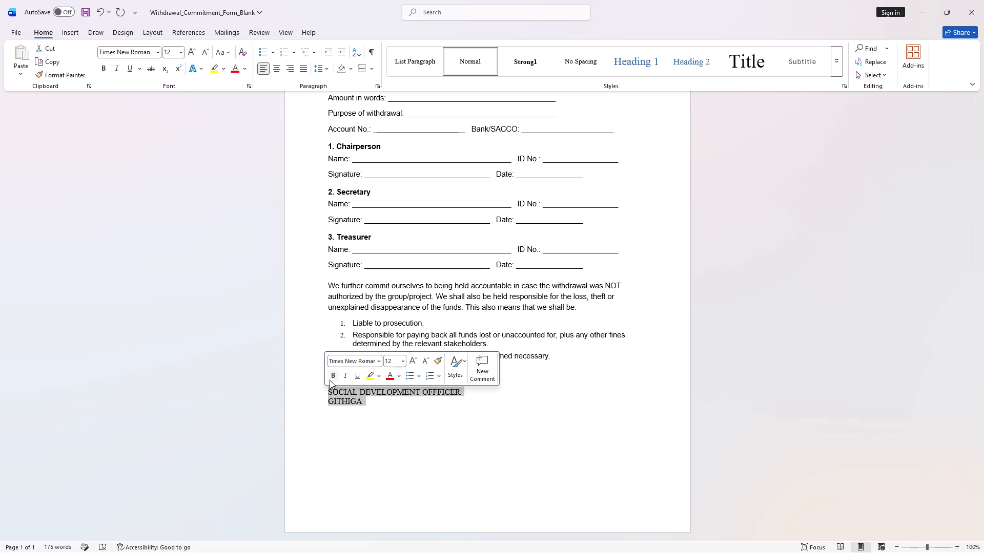
pyautogui.click(330, 380)
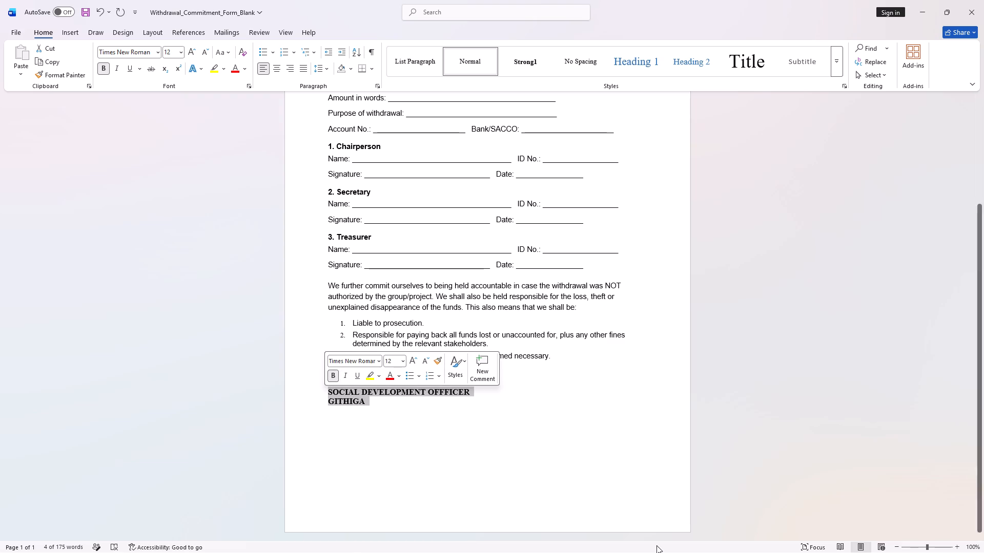
pyautogui.click(657, 545)
# Format the entire document's text in Times New Roman at 12 pt.
pyautogui.moveTo(983, 435); pyautogui.dragTo(983, 142)
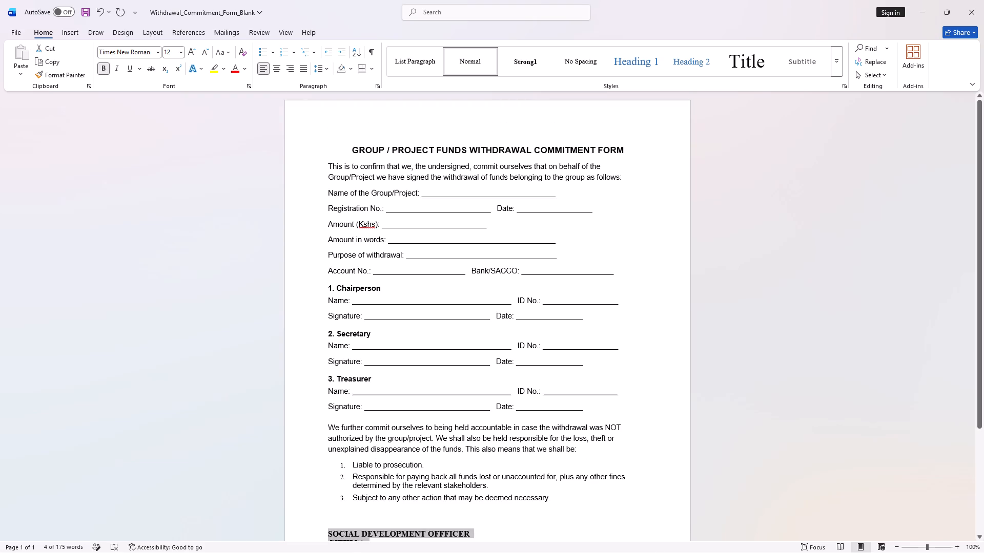
pyautogui.click(346, 152)
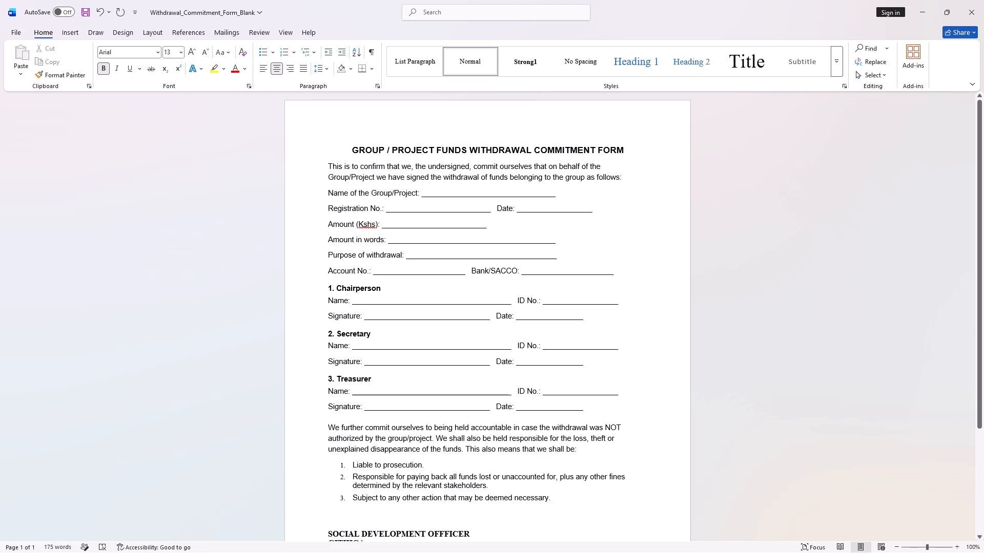
pyautogui.hotkey('ctrl', 'a')
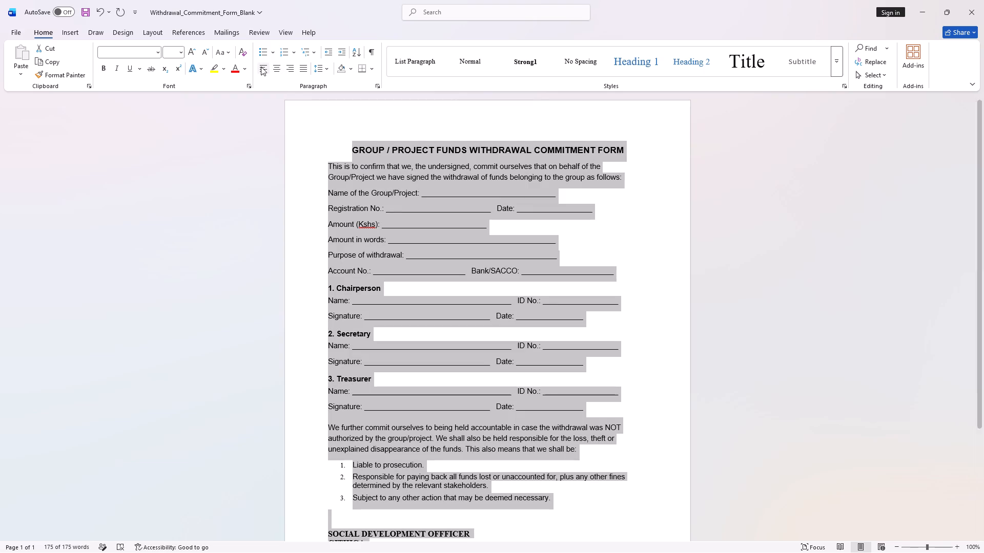
pyautogui.click(74, 35)
pyautogui.click(49, 34)
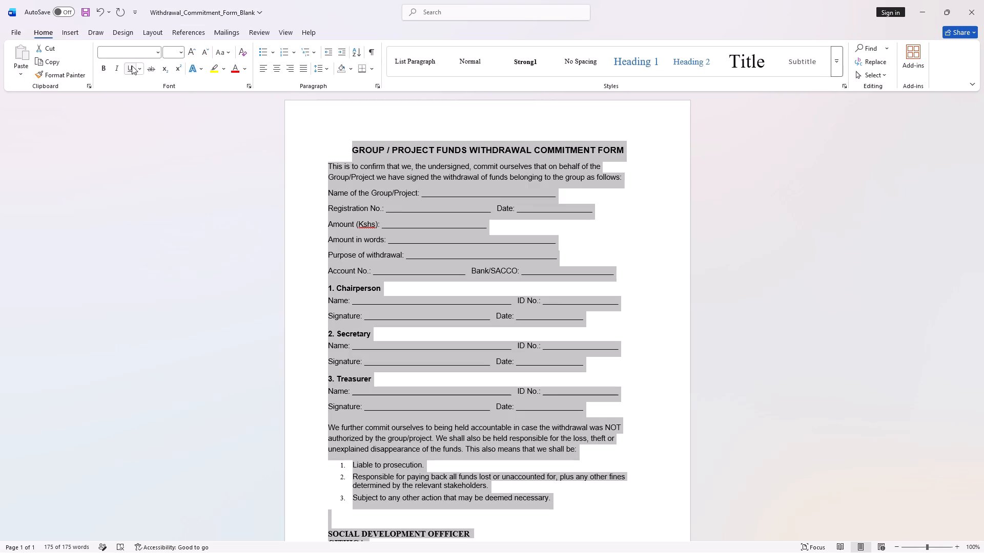
pyautogui.click(153, 55)
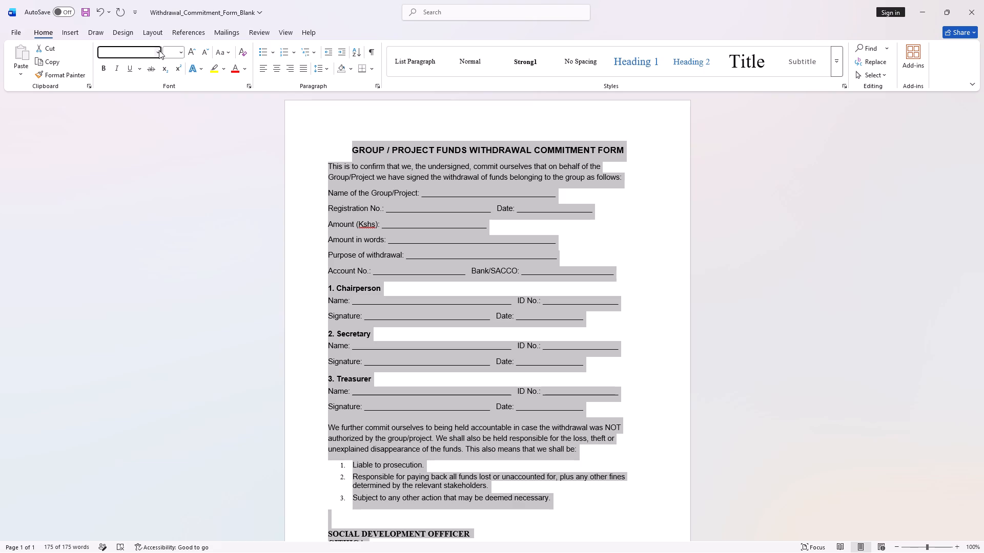
pyautogui.click(159, 50)
pyautogui.click(156, 132)
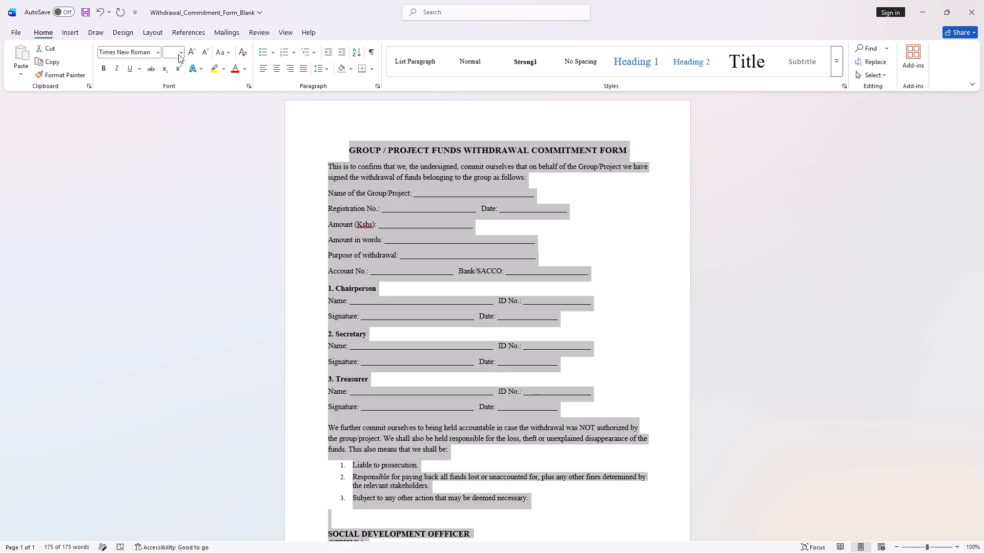
pyautogui.click(178, 54)
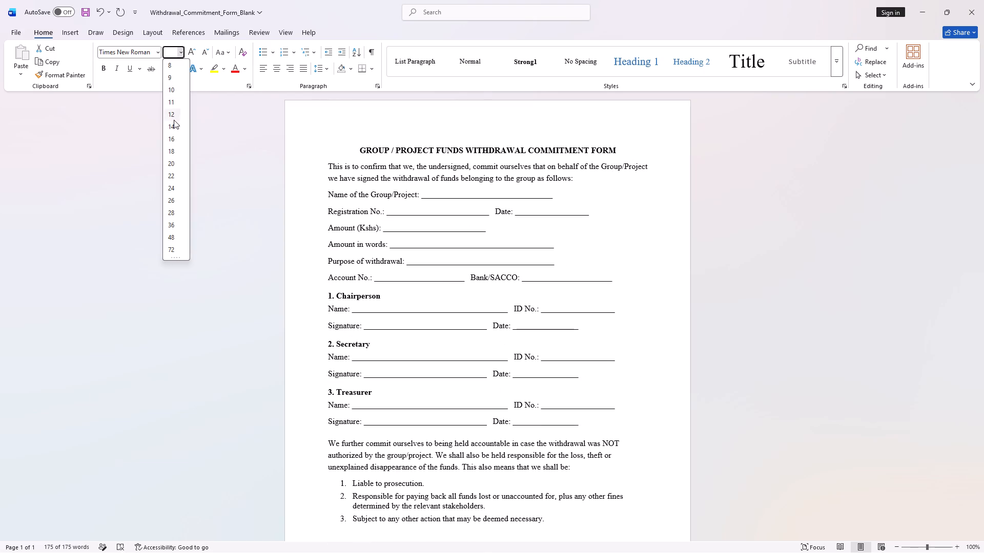
pyautogui.click(174, 120)
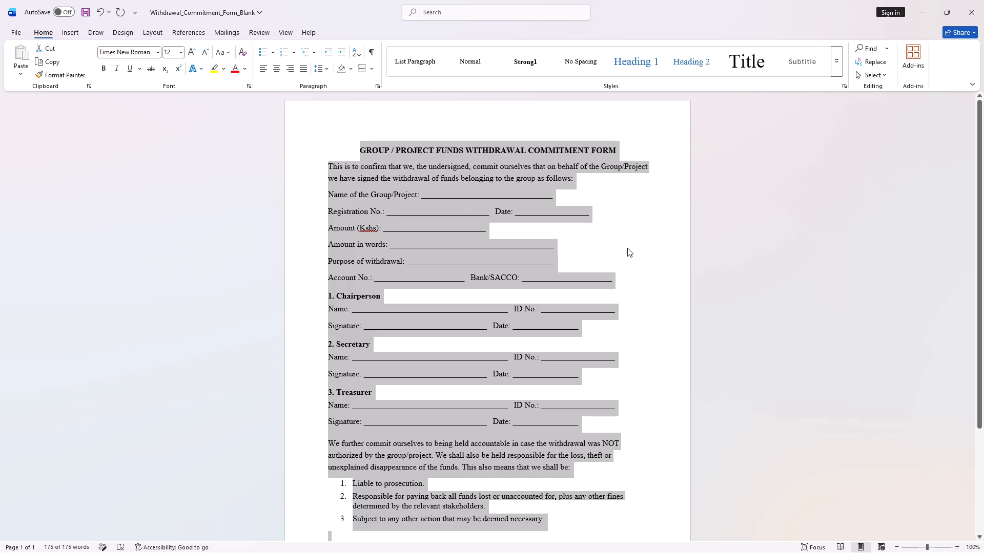
pyautogui.click(627, 248)
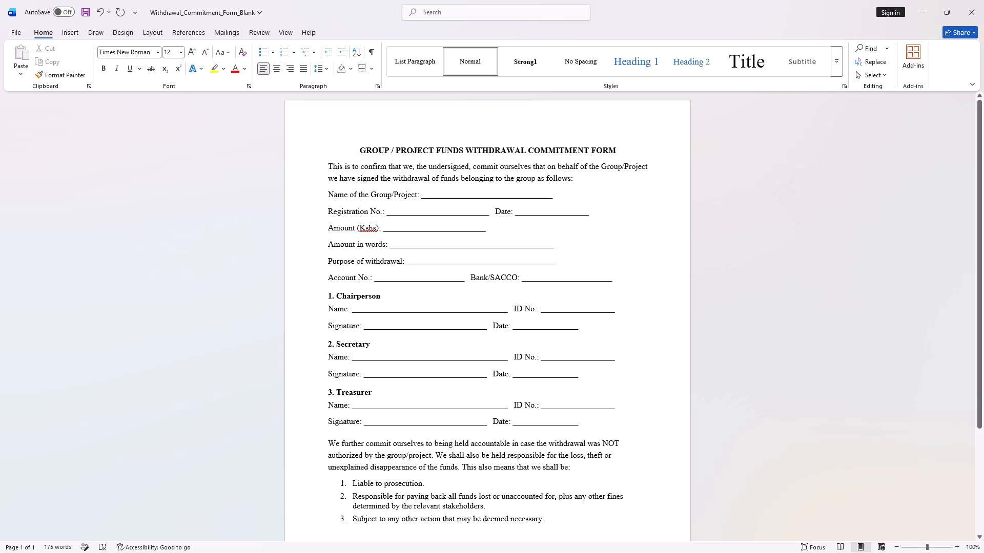
# Underline the form title "GROUP / PROJECT FUNDS WITHDRAWAL COMMITMENT FORM".
pyautogui.click(616, 153)
pyautogui.moveTo(616, 153); pyautogui.dragTo(365, 139)
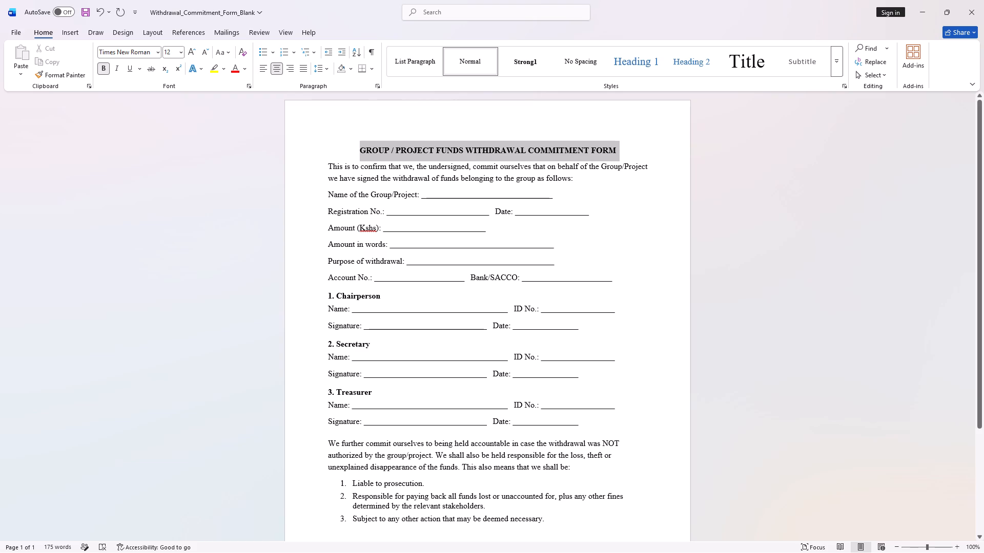
pyautogui.click(394, 121)
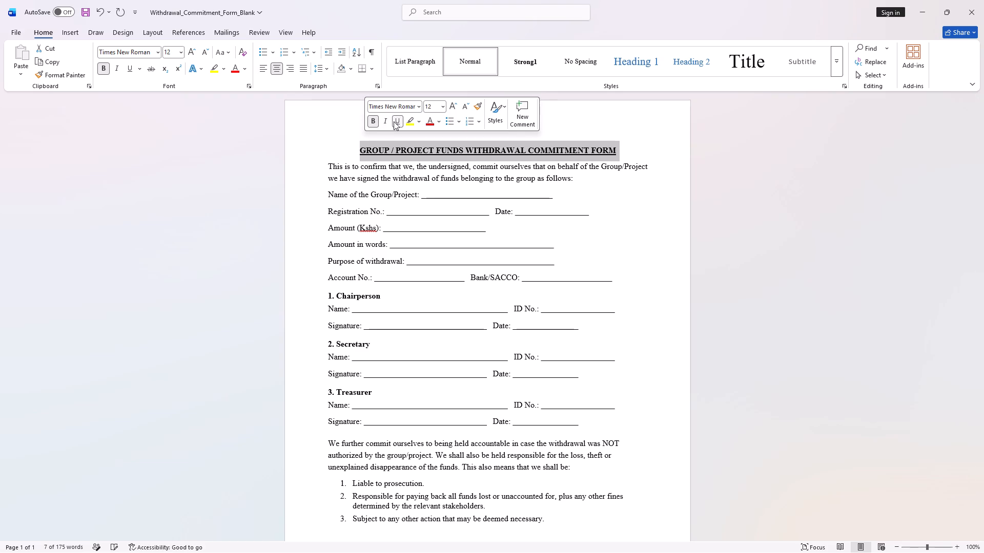
# Add a bold, non-underlined heading "MINISTRY OF LABOUR AND SOCIAL SECURITY AND SERVICES" above the form title, with a blank line beneath it.
pyautogui.click(361, 148)
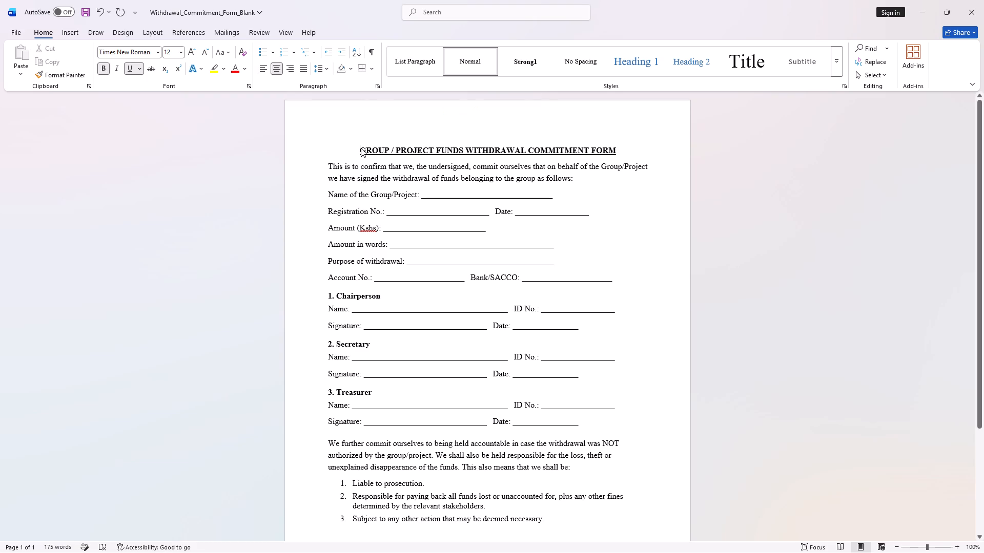
pyautogui.press('Return')
pyautogui.click(387, 138)
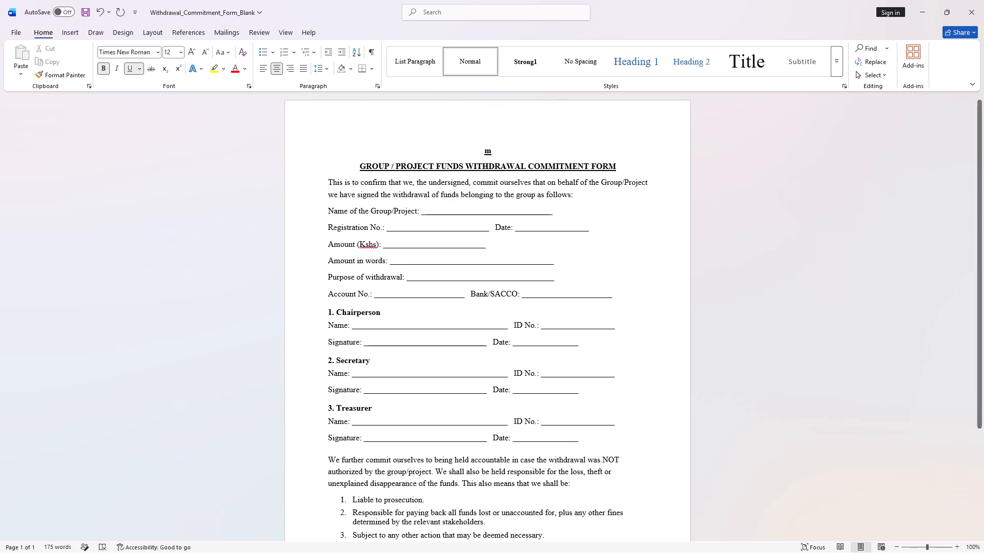
pyautogui.press('BackSpace')
pyautogui.press('BackSpace')
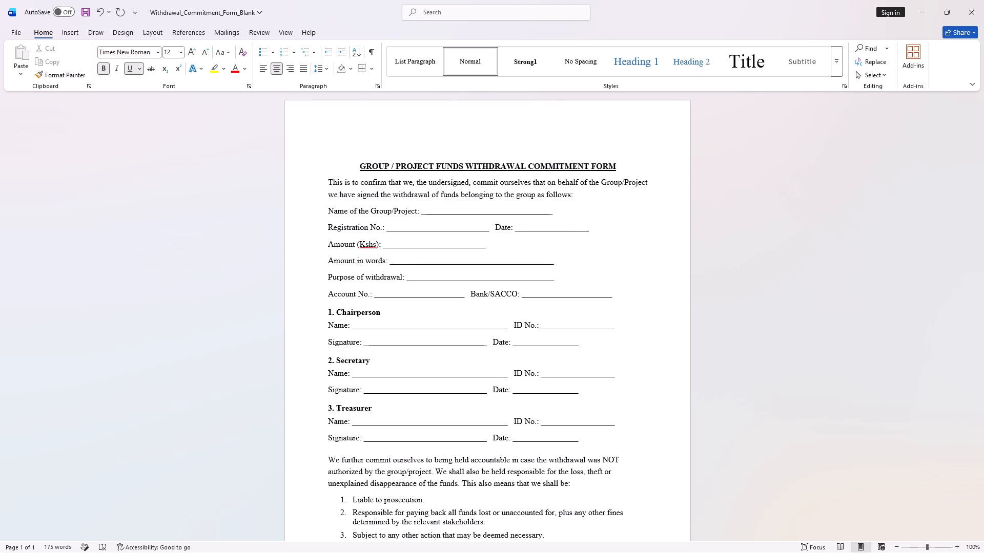
pyautogui.write('MI')
pyautogui.press('BackSpace')
pyautogui.press('BackSpace')
pyautogui.hotkey('ctrl', 'u')
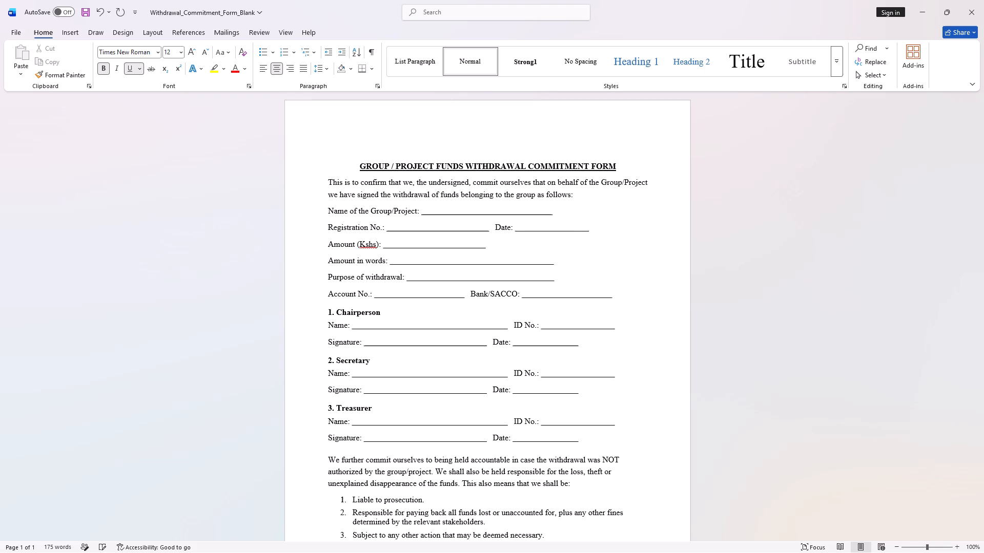
pyautogui.write('MINISTRY')
pyautogui.press('space')
pyautogui.write('OF')
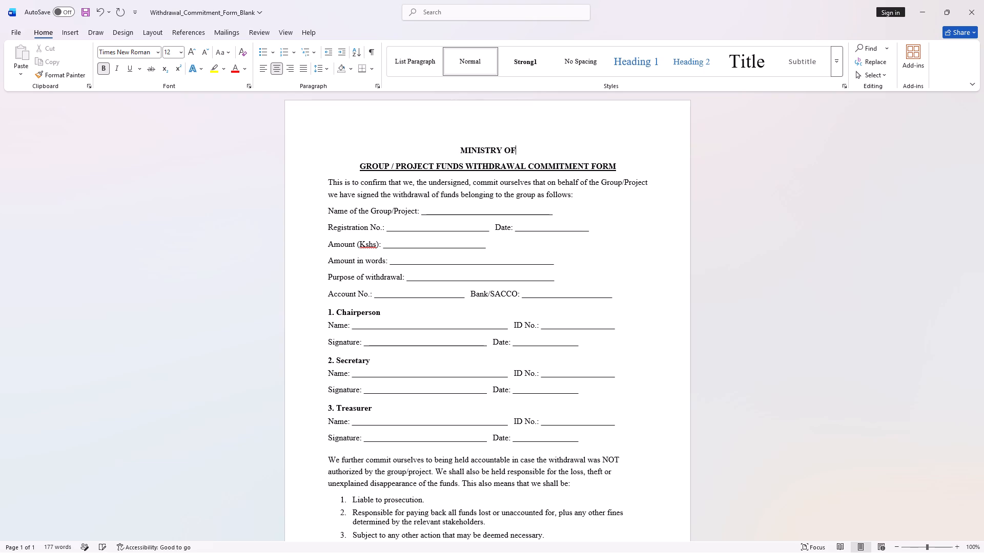
pyautogui.press('space')
pyautogui.write('LA')
pyautogui.write('BOUR')
pyautogui.press('space')
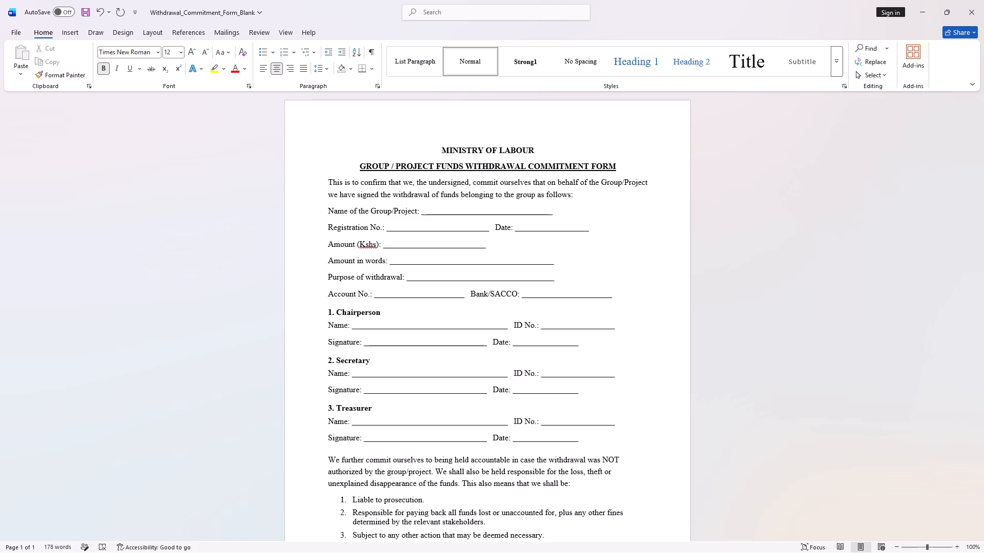
pyautogui.write('AND S')
pyautogui.write('OCIAL SECURITY')
pyautogui.press('space')
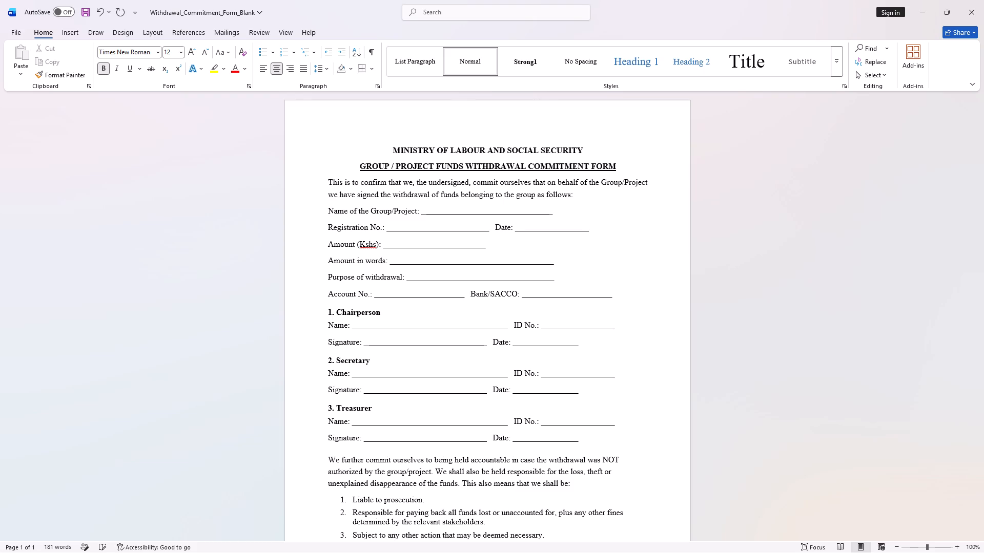
pyautogui.write('AND SERVICES')
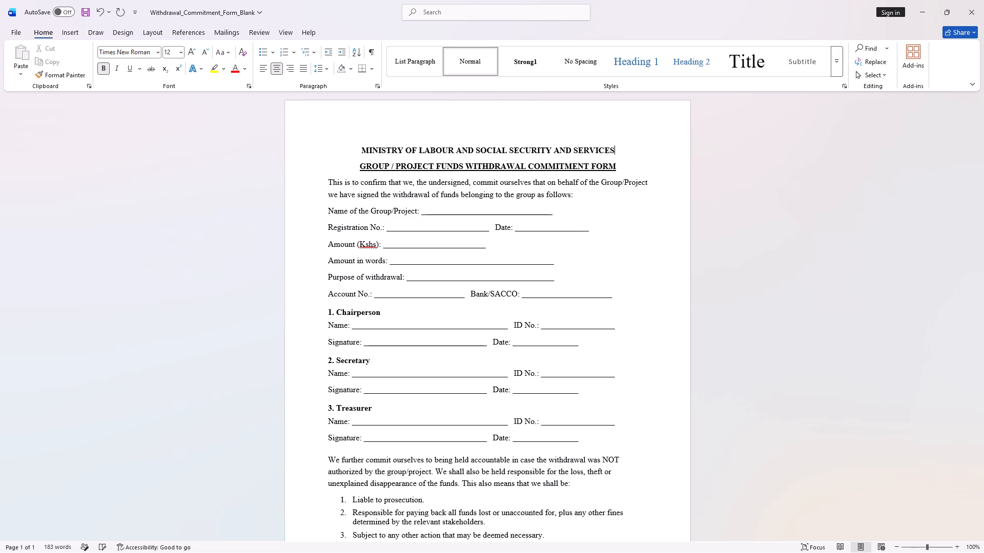
pyautogui.press('Return')
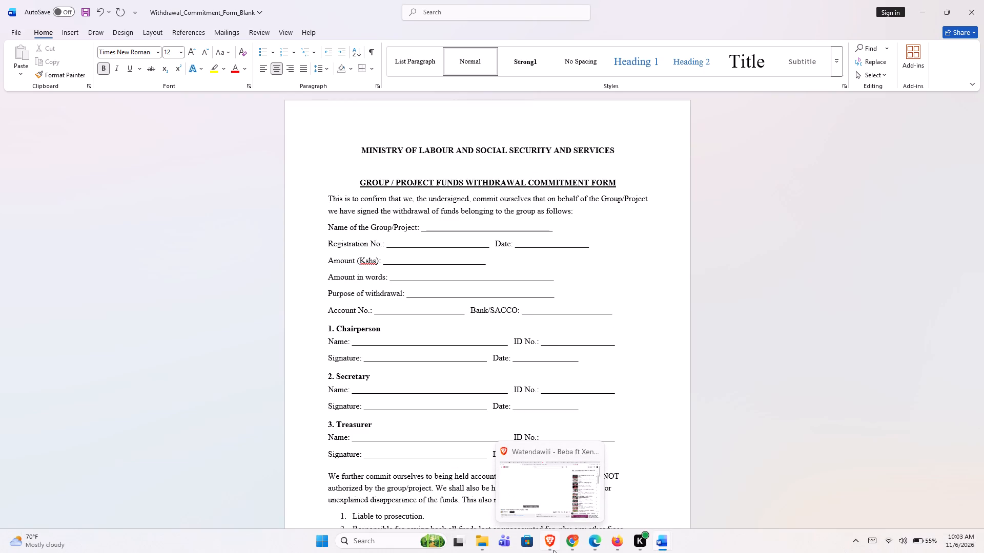
# Switch to Brave, search Google for "court of arms" in a new tab, and copy Wikipedia's Coat of arms of Kenya image.
pyautogui.click(553, 550)
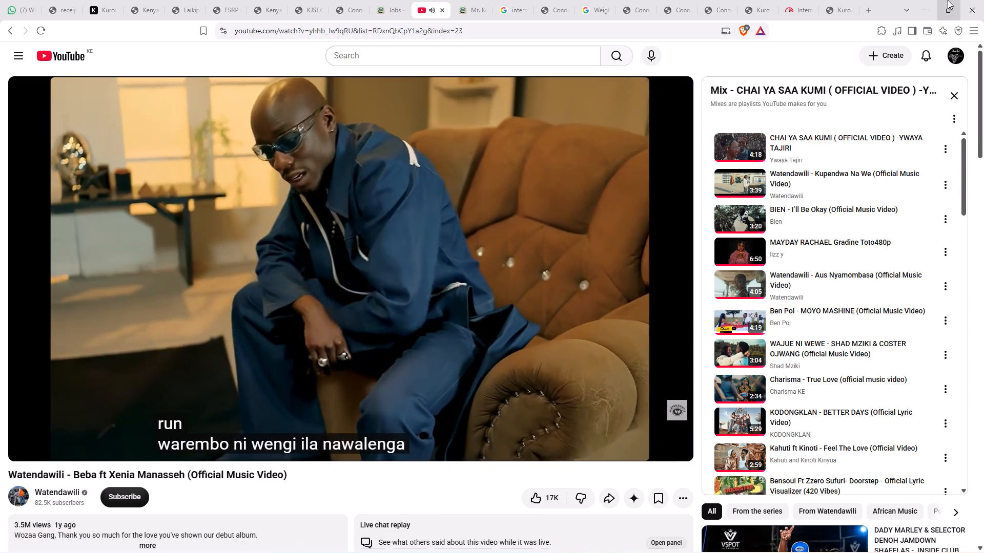
pyautogui.click(866, 8)
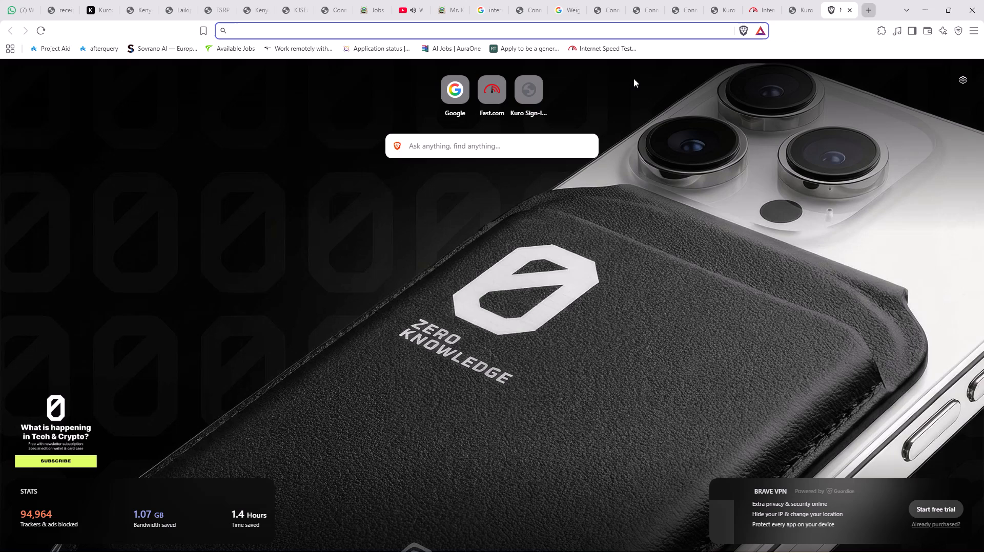
pyautogui.click(449, 92)
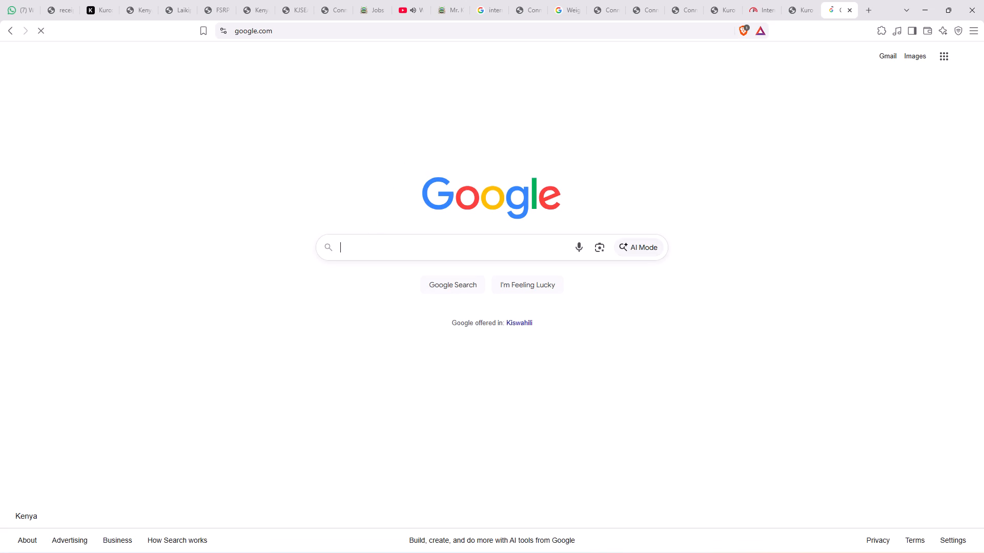
pyautogui.click(352, 239)
pyautogui.write('COURT')
pyautogui.press('space')
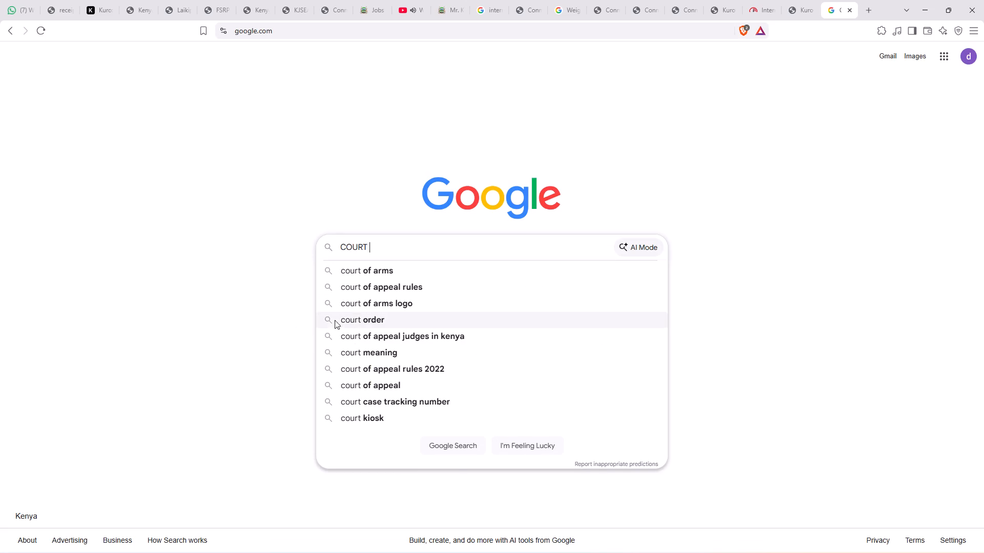
pyautogui.click(387, 268)
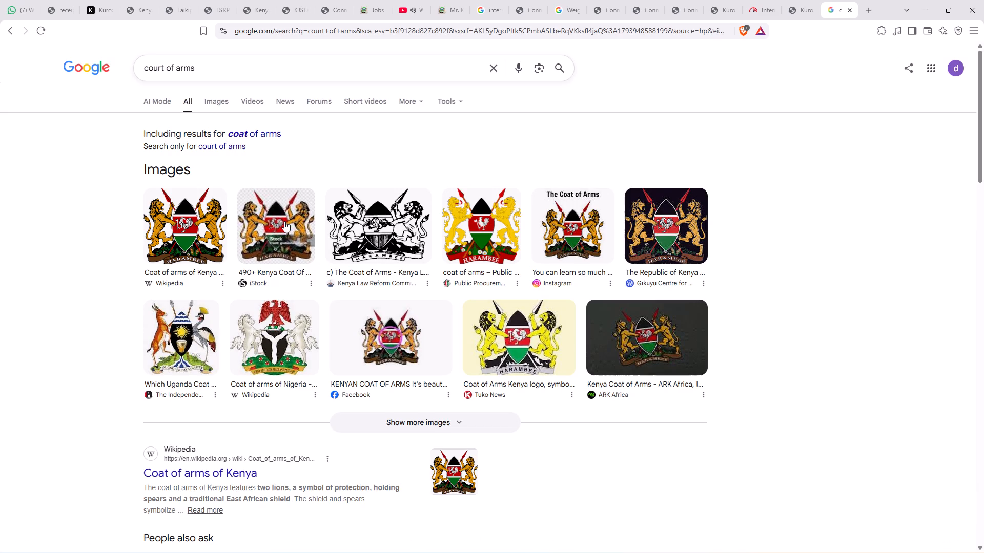
pyautogui.click(284, 221)
pyautogui.click(284, 221)
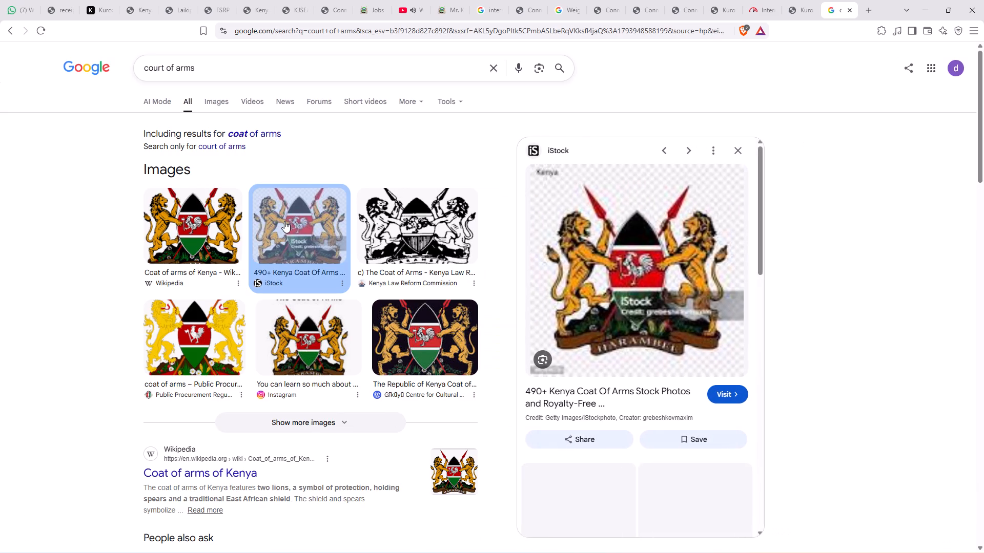
pyautogui.click(171, 210)
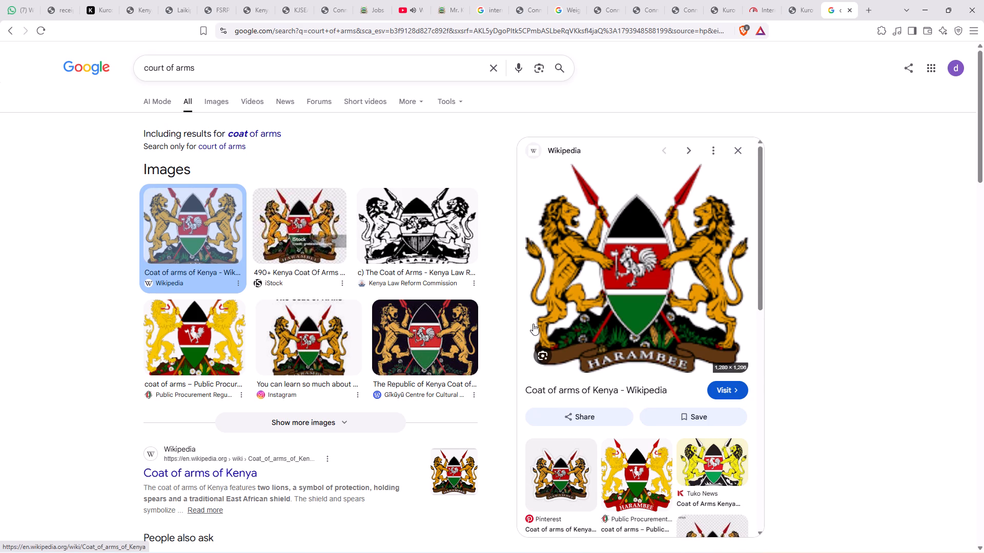
pyautogui.rightClick(705, 244)
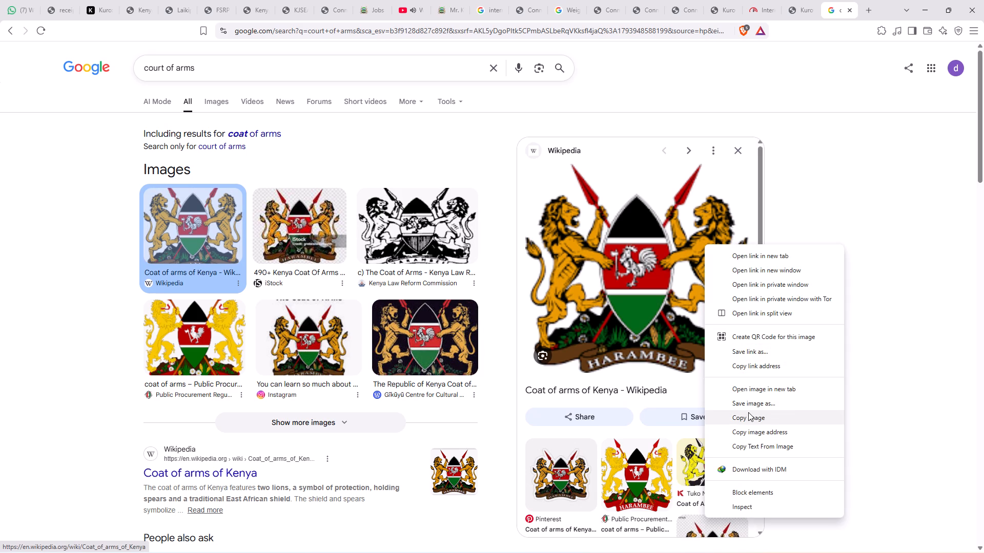
pyautogui.click(748, 412)
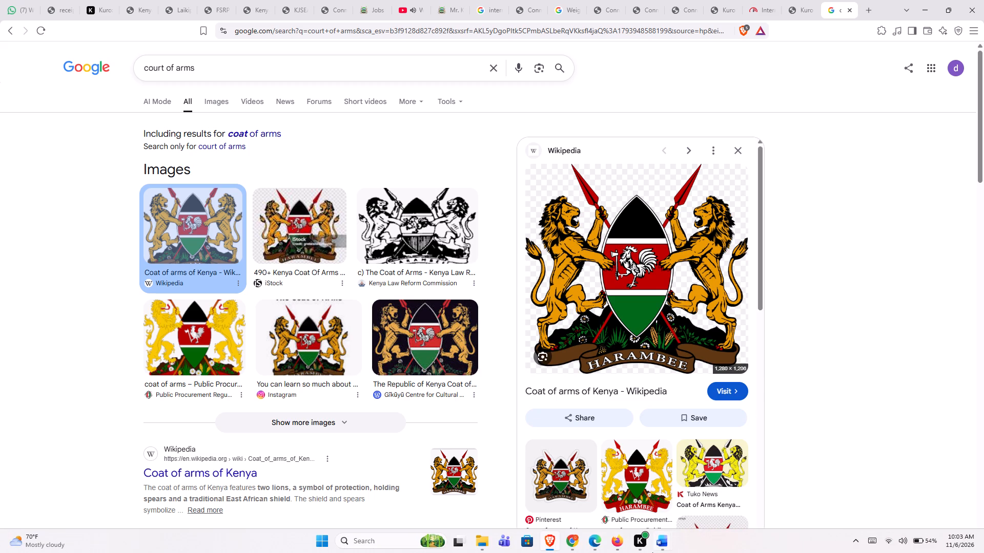
# Return to the withdrawal commitment form in Word and paste the coat of arms on the blank line below the ministry heading.
pyautogui.click(659, 537)
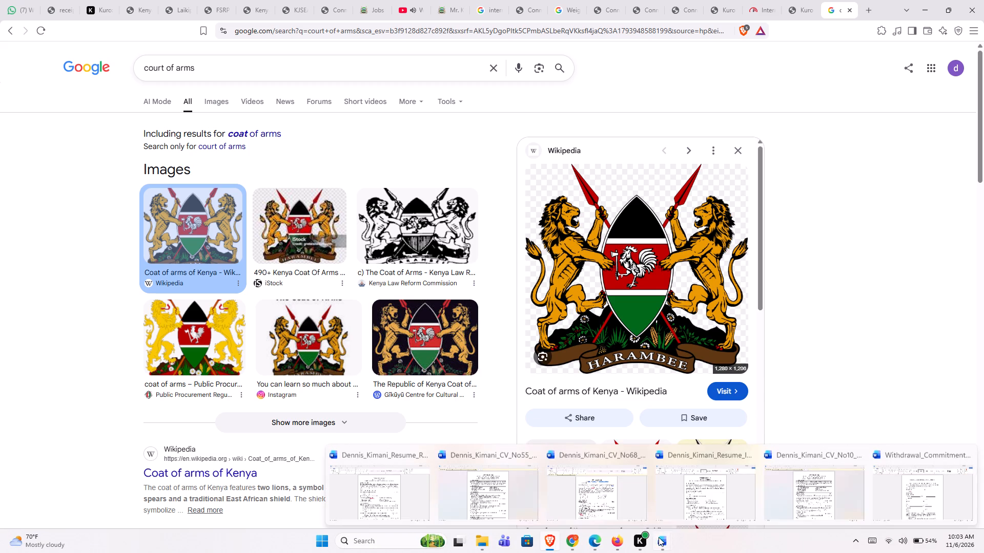
pyautogui.click(903, 492)
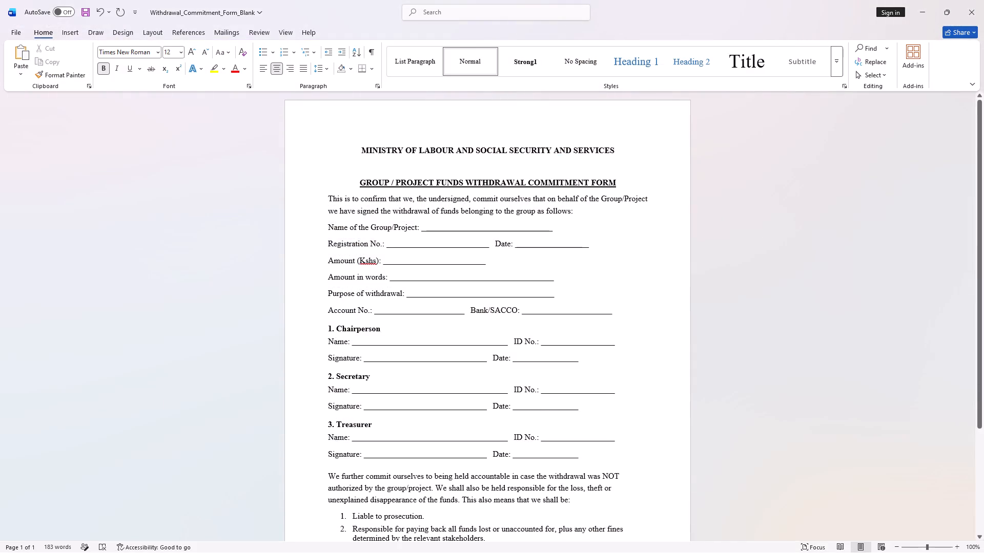
pyautogui.hotkey('ctrl', 'v')
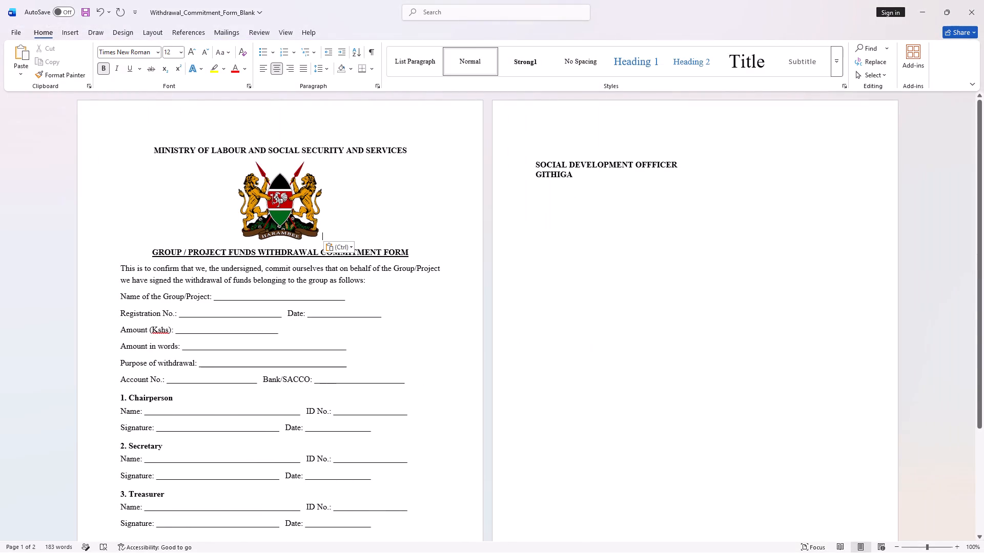
# Shrink the coat of arms proportionally to slightly more than half its pasted size, and deselect it.
pyautogui.click(293, 197)
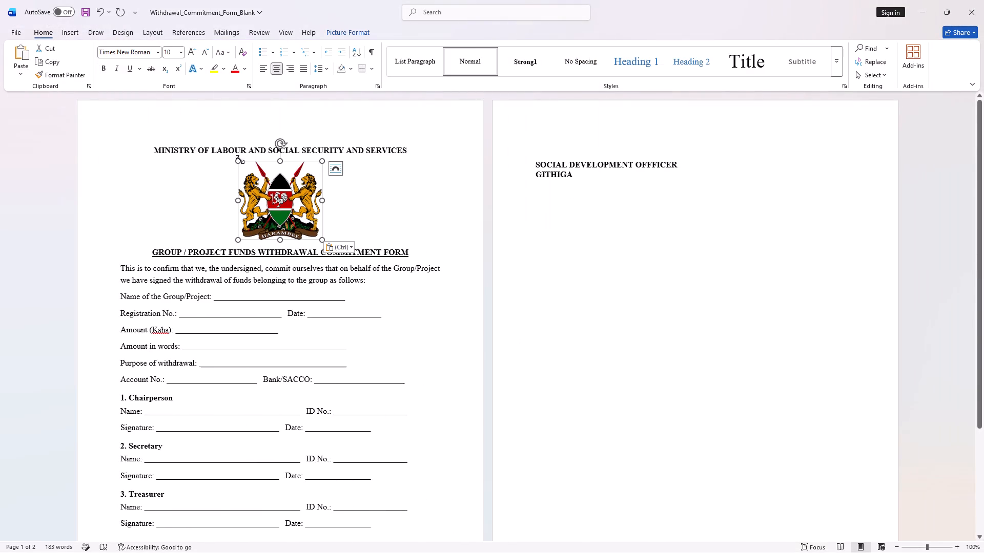
pyautogui.moveTo(240, 159); pyautogui.dragTo(252, 169)
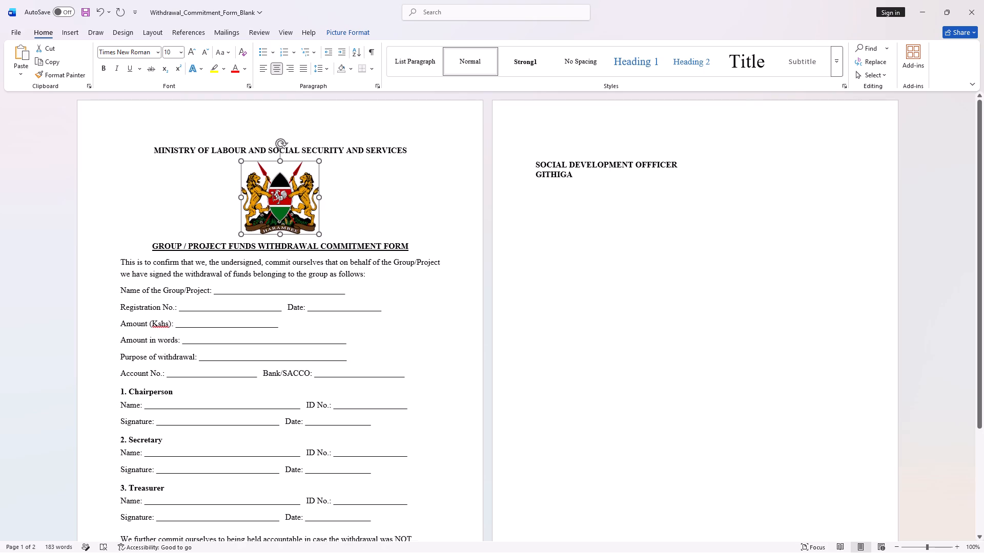
pyautogui.moveTo(252, 169); pyautogui.dragTo(272, 185)
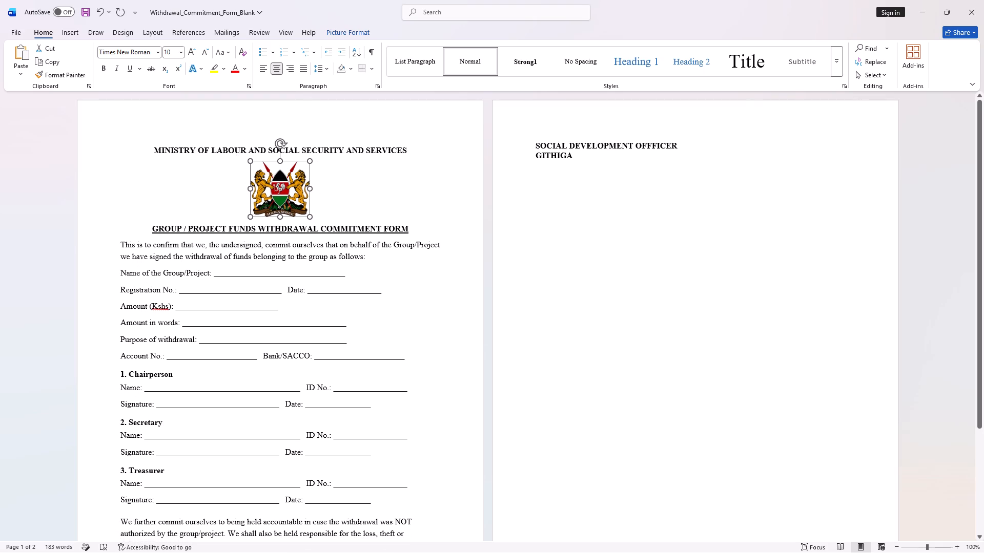
pyautogui.moveTo(272, 185); pyautogui.dragTo(290, 192)
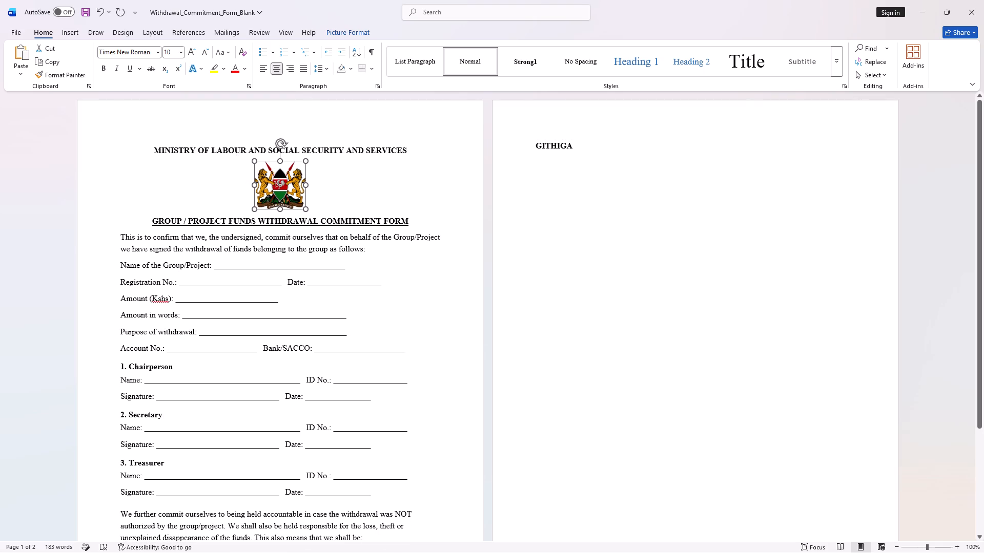
pyautogui.moveTo(290, 192); pyautogui.dragTo(297, 197)
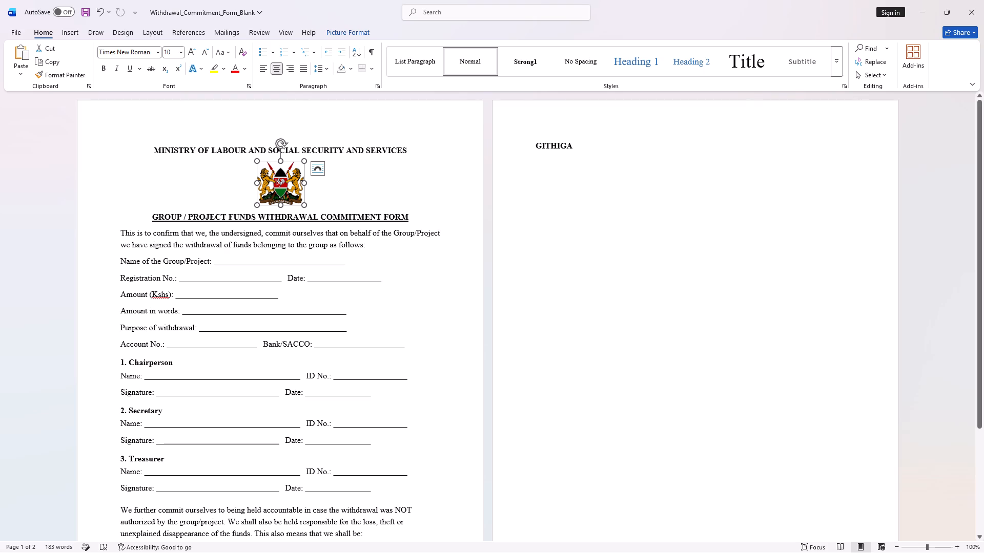
pyautogui.click(283, 296)
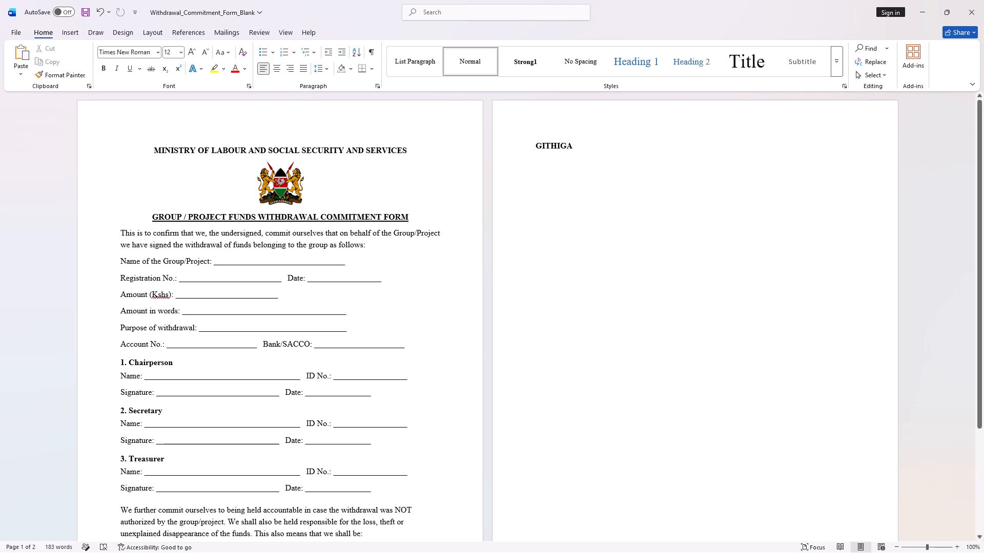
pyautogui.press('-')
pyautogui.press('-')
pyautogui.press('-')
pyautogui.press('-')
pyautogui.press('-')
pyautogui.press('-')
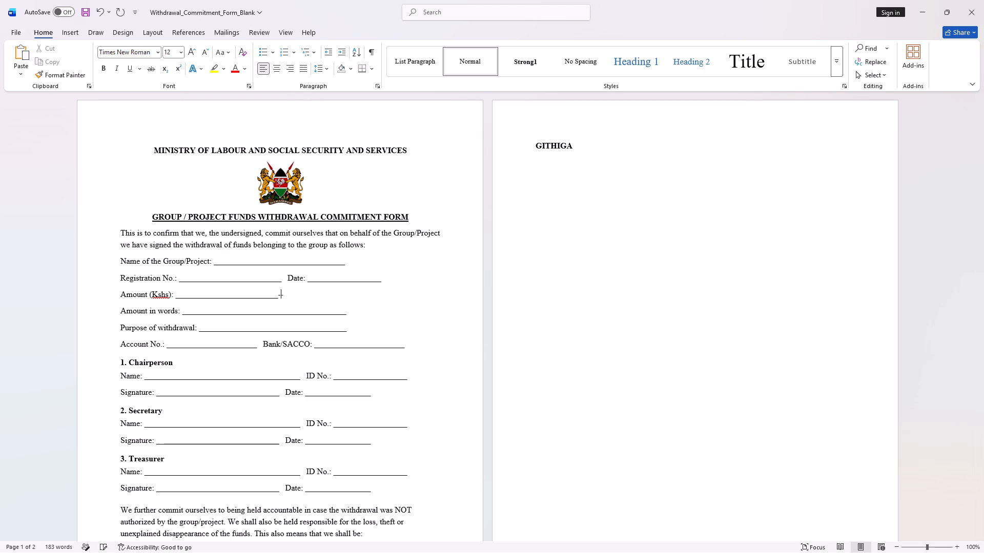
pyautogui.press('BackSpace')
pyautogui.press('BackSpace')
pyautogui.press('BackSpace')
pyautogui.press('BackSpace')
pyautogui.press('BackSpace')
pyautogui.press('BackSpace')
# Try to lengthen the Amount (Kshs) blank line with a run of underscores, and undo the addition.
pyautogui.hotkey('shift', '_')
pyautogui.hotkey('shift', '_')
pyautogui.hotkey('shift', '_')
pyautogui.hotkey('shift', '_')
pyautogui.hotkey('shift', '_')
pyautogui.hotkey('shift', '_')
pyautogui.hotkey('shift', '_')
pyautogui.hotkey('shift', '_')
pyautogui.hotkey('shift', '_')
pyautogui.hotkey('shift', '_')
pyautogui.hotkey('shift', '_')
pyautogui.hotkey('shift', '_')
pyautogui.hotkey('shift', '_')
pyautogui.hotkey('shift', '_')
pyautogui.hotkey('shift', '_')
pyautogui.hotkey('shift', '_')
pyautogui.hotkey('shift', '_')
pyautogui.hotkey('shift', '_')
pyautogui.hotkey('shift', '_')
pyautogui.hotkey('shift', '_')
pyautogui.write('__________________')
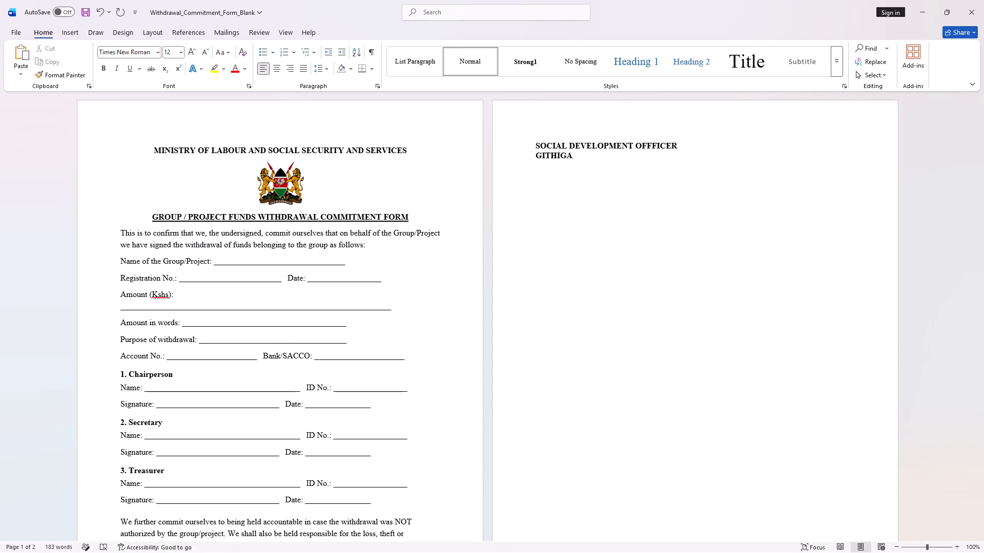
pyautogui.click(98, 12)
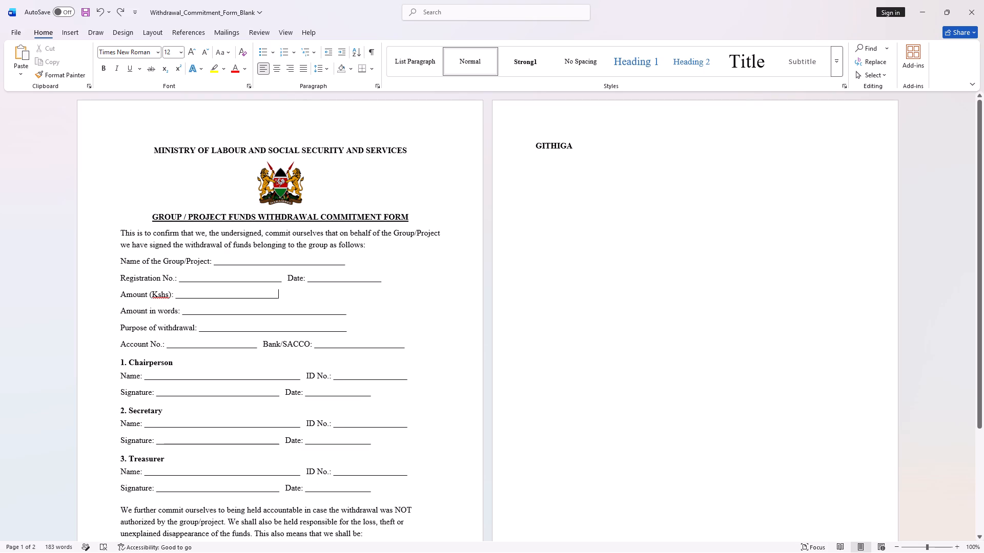
# Lengthen the Amount (Kshs) blank line by 38 underscores, to just short of the right text margin.
pyautogui.write('__________________________________')
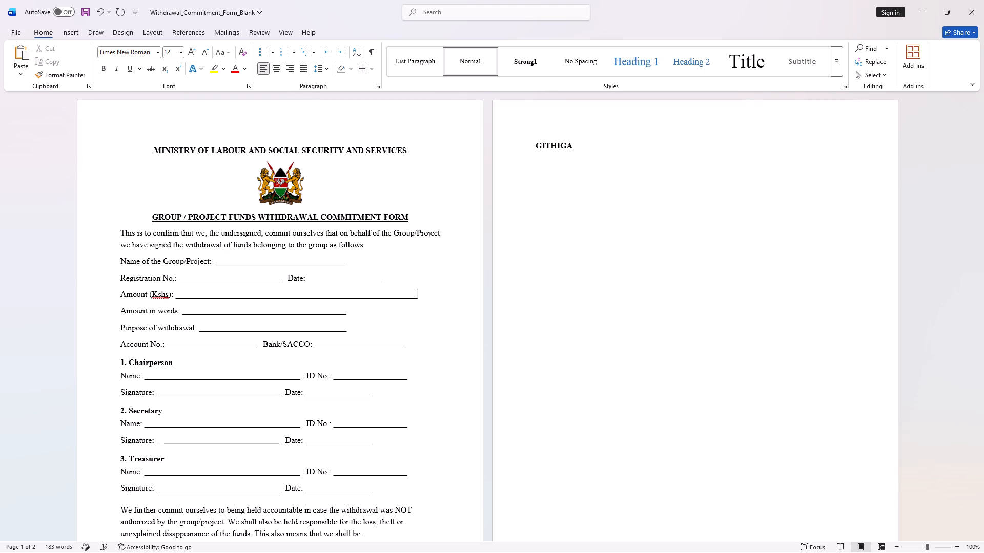
pyautogui.write('____')
# Lengthen the Name of the Group/Project blank line by 22 underscores to match the Amount (Kshs) line's end.
pyautogui.click(363, 262)
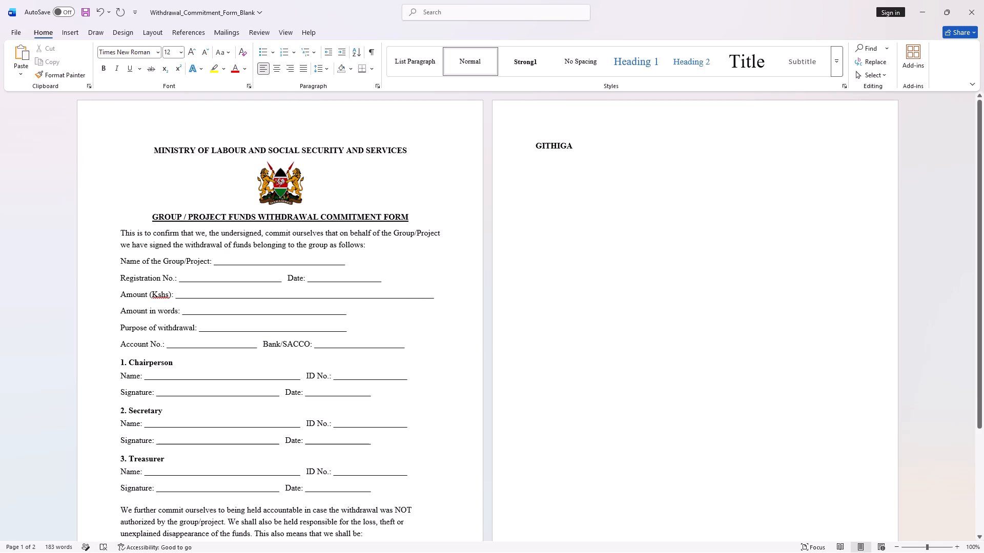
pyautogui.hotkey('shift', '_')
pyautogui.hotkey('shift', '_')
pyautogui.hotkey('shift', '_')
pyautogui.hotkey('shift', '_')
pyautogui.hotkey('shift', '_')
pyautogui.hotkey('shift', '_')
pyautogui.hotkey('shift', '_')
pyautogui.hotkey('shift', '_')
pyautogui.hotkey('shift', '_')
pyautogui.hotkey('shift', '_')
pyautogui.hotkey('shift', '_')
pyautogui.write('___________')
# Lengthen the Amount in words blank line by 21 underscores, ending about level with the lines above.
pyautogui.click(352, 308)
pyautogui.hotkey('shift', '_')
pyautogui.hotkey('shift', '_')
pyautogui.hotkey('shift', '_')
pyautogui.hotkey('shift', '_')
pyautogui.hotkey('shift', '_')
pyautogui.hotkey('shift', '_')
pyautogui.hotkey('shift', '_')
pyautogui.hotkey('shift', '_')
pyautogui.hotkey('shift', '_')
pyautogui.hotkey('shift', '_')
pyautogui.hotkey('shift', '_')
pyautogui.hotkey('shift', '_')
pyautogui.hotkey('shift', '_')
pyautogui.hotkey('shift', '_')
pyautogui.hotkey('shift', '_')
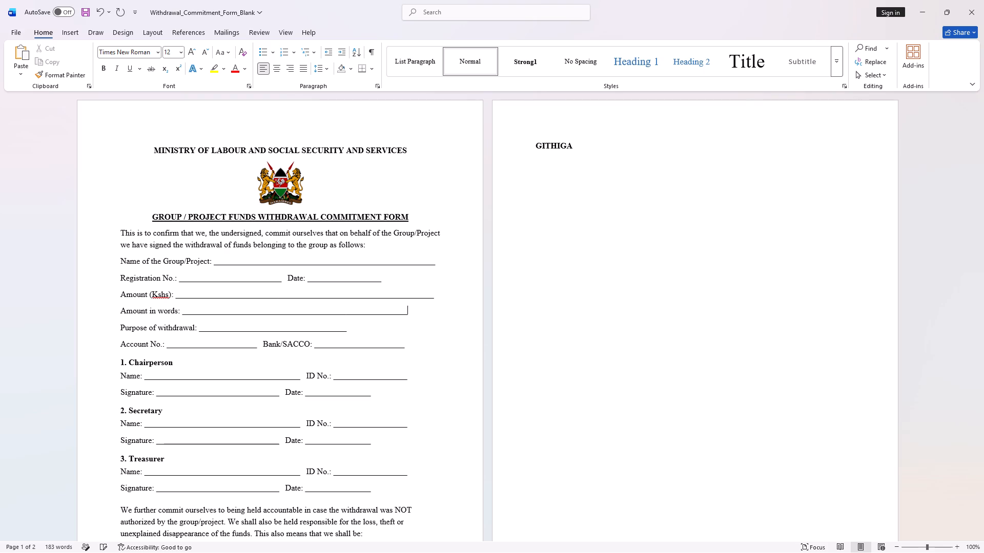
pyautogui.write('______')
# Lengthen the Purpose of withdrawal blank line by 20 underscores, ending about level with the lines above.
pyautogui.click(359, 333)
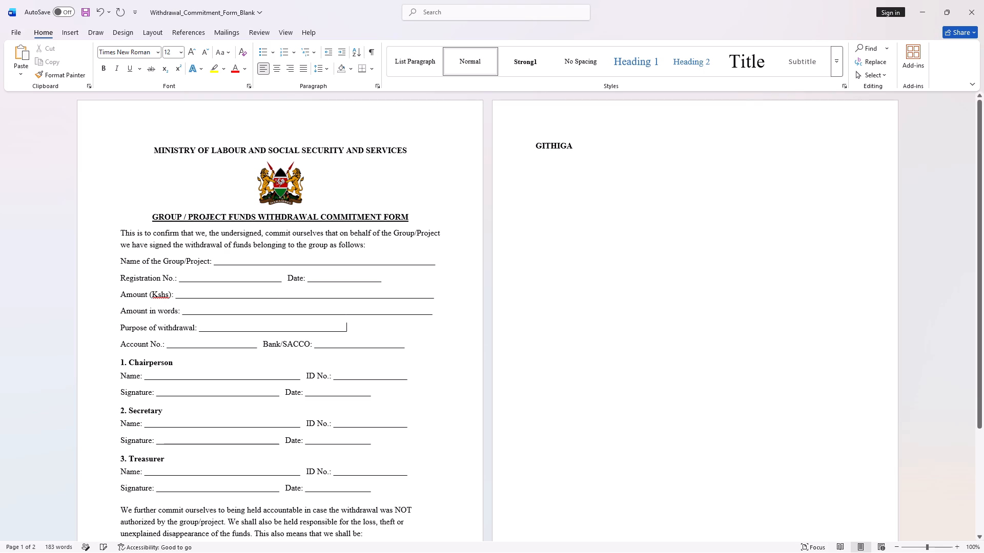
pyautogui.hotkey('shift', '_')
pyautogui.hotkey('shift', '_')
pyautogui.hotkey('shift', '_')
pyautogui.hotkey('shift', '_')
pyautogui.hotkey('shift', '_')
pyautogui.hotkey('shift', '_')
pyautogui.hotkey('shift', '_')
pyautogui.hotkey('shift', '_')
pyautogui.hotkey('shift', '_')
pyautogui.hotkey('shift', '_')
pyautogui.write('__________')
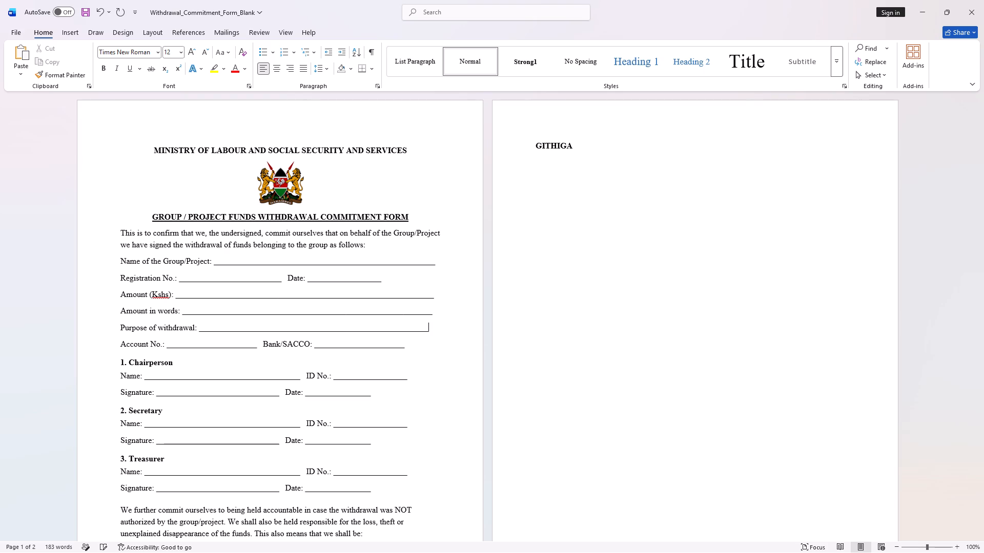
# Lengthen the Account No. blank by five underscores and the Bank/SACCO blank by four, extending the row to the right text margin.
pyautogui.click(259, 348)
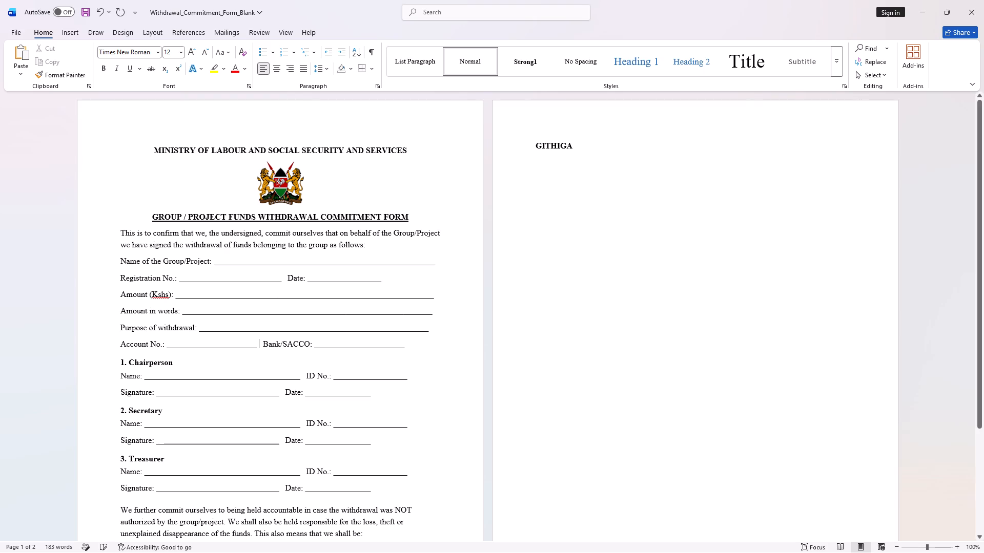
pyautogui.moveTo(256, 348); pyautogui.dragTo(264, 345)
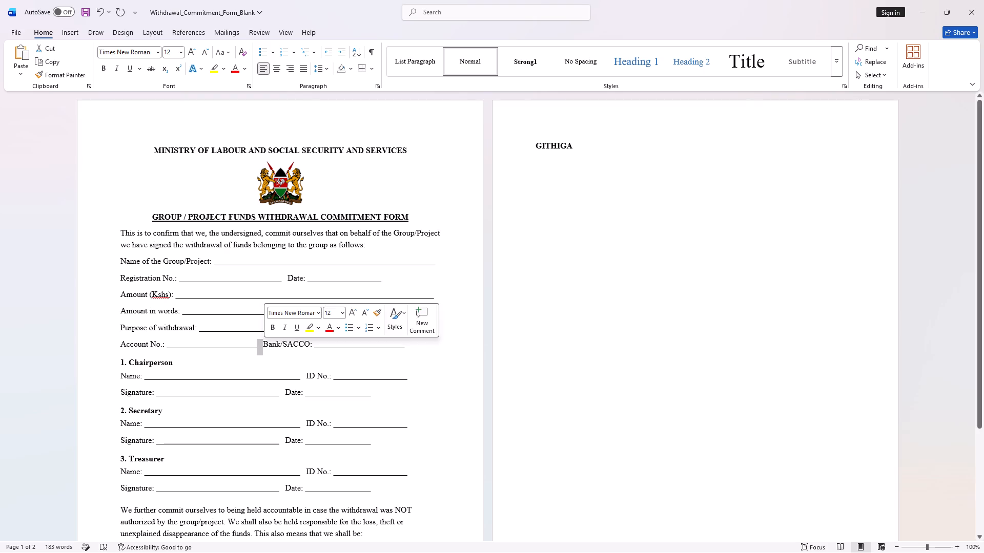
pyautogui.click(264, 345)
pyautogui.moveTo(260, 347); pyautogui.dragTo(259, 338)
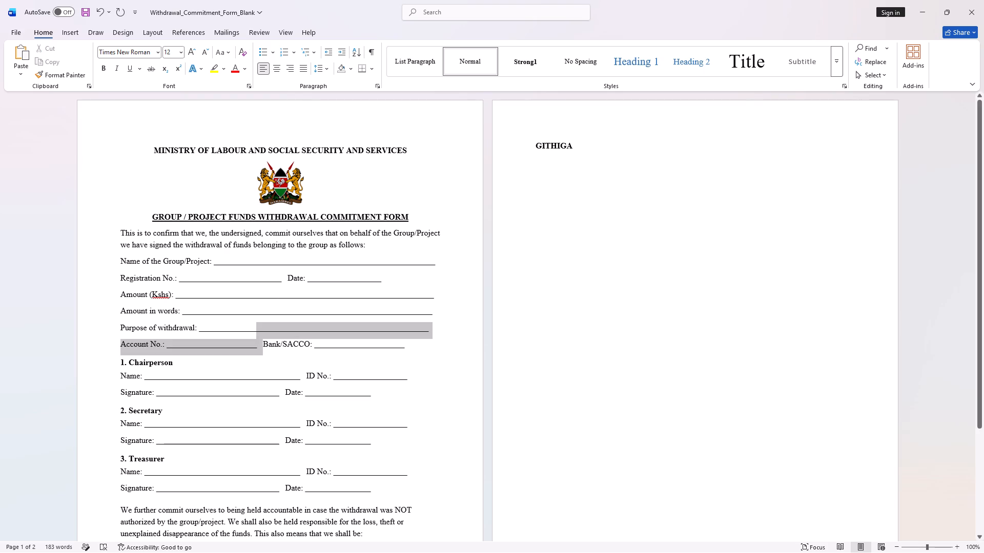
pyautogui.moveTo(259, 338); pyautogui.dragTo(261, 339)
pyautogui.click(261, 339)
pyautogui.press('Left')
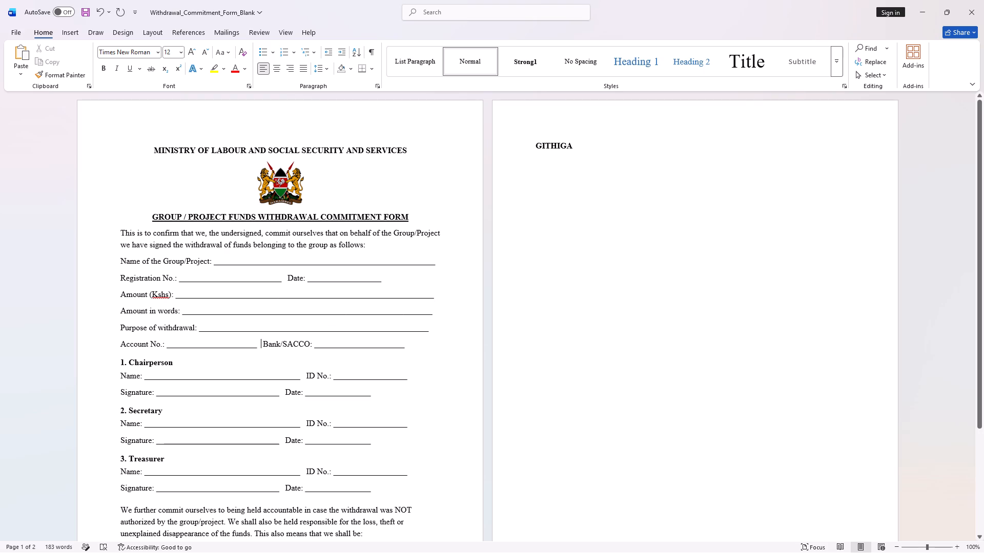
pyautogui.write('___')
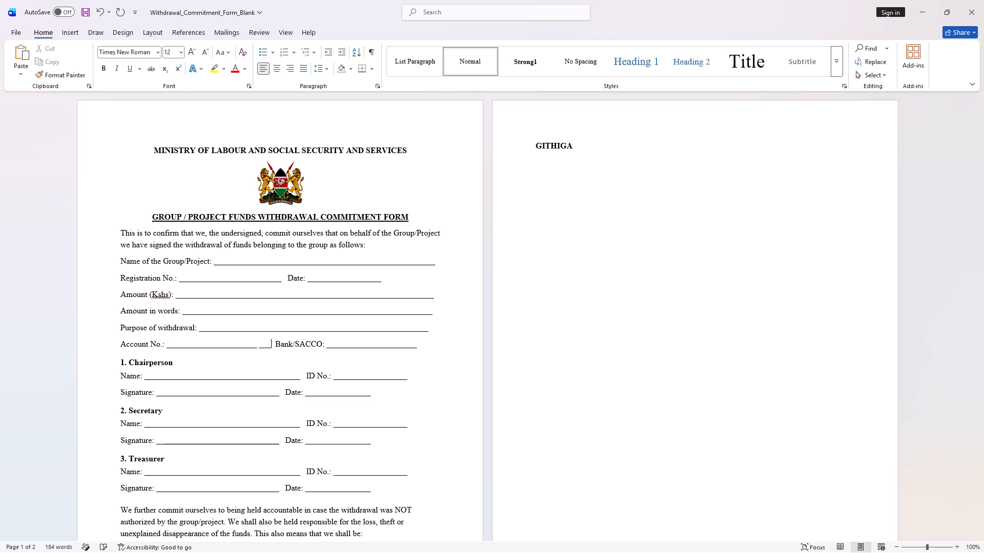
pyautogui.press('BackSpace')
pyautogui.press('BackSpace')
pyautogui.press('BackSpace')
pyautogui.press('BackSpace')
pyautogui.write('_____')
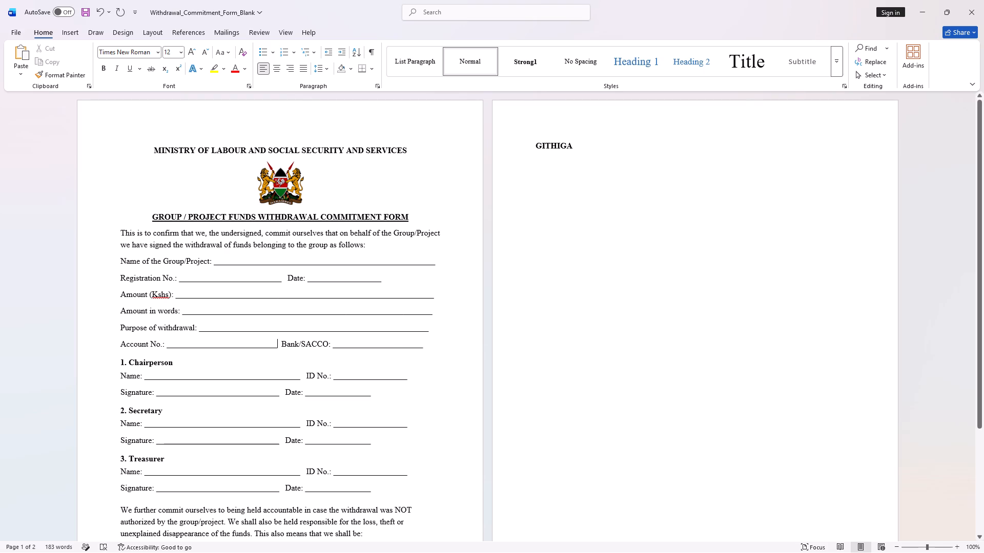
pyautogui.click(428, 345)
pyautogui.write('____')
# Lengthen the Chairperson's ID No. blank line by five underscores.
pyautogui.click(411, 384)
pyautogui.write('_____')
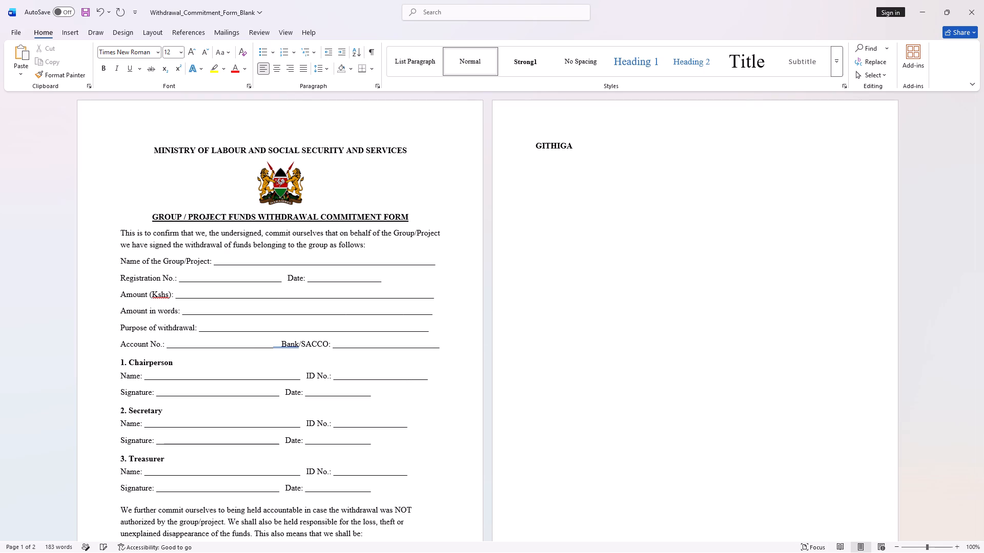
pyautogui.click(282, 393)
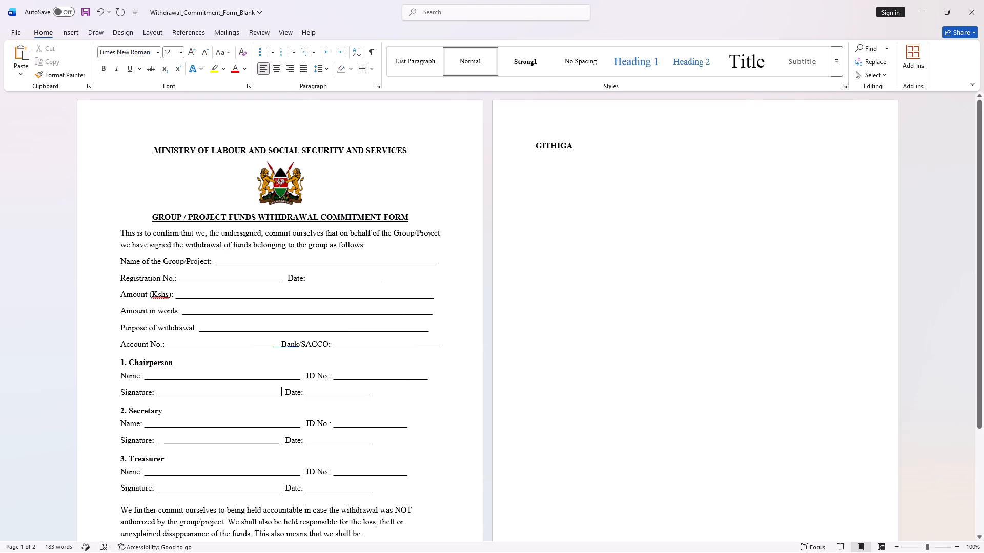
# Delete the empty paragraph above the social development officer block to bring the whole block onto page 1.
pyautogui.moveTo(983, 231); pyautogui.dragTo(983, 279)
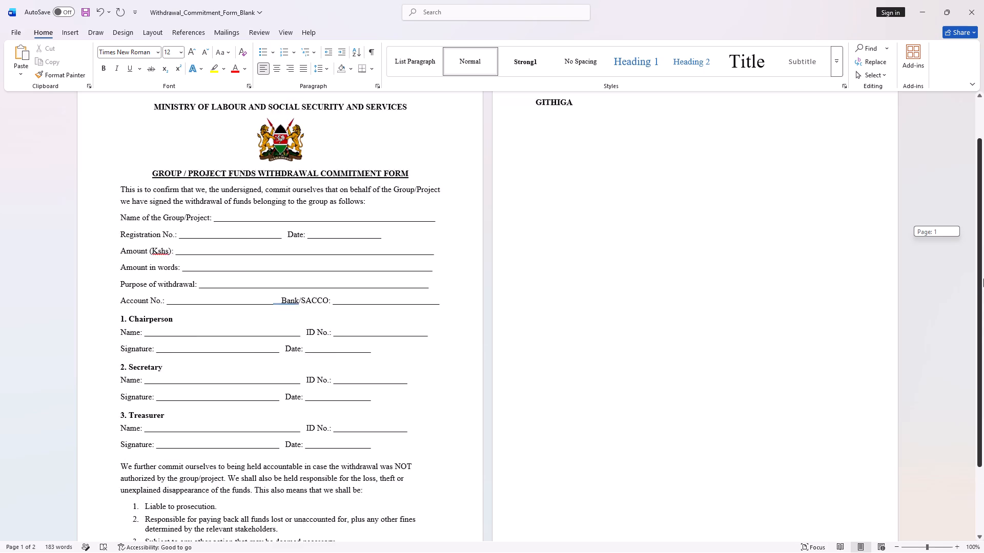
pyautogui.moveTo(983, 279); pyautogui.dragTo(965, 353)
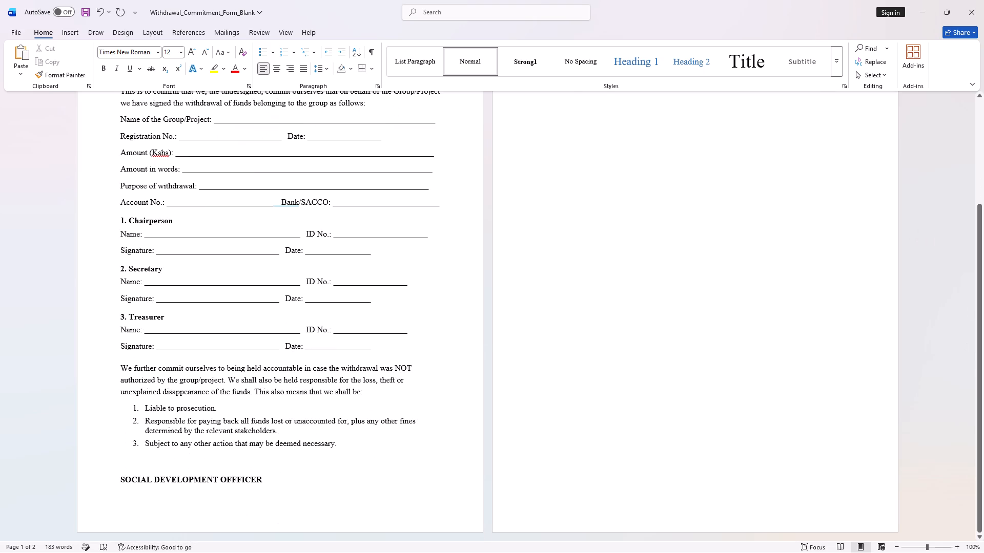
pyautogui.moveTo(120, 483); pyautogui.dragTo(223, 487)
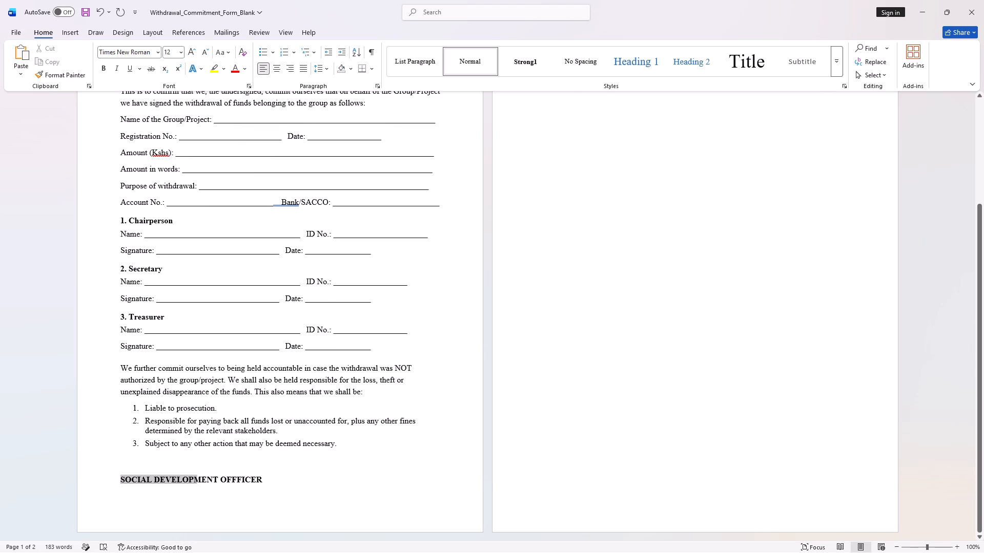
pyautogui.moveTo(223, 487); pyautogui.dragTo(280, 492)
pyautogui.click(153, 460)
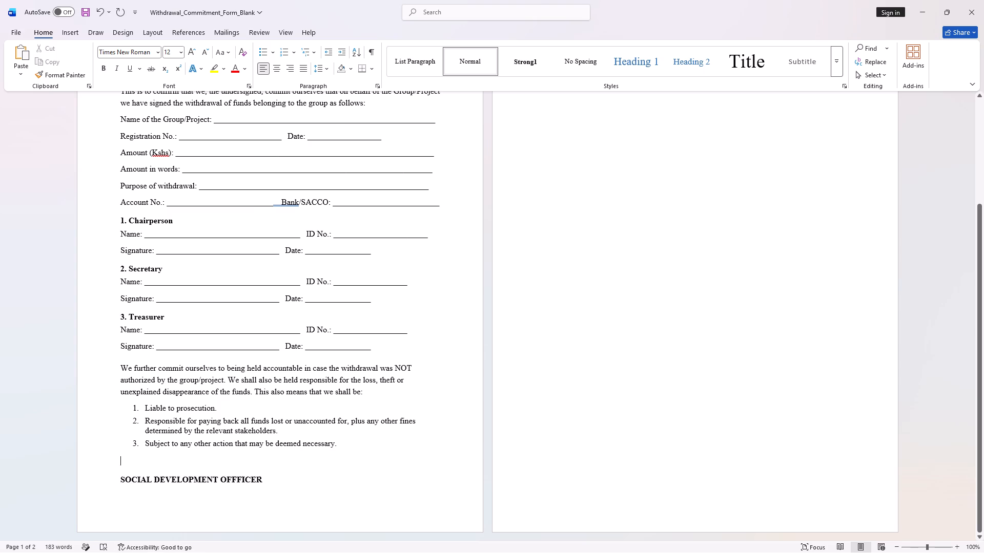
pyautogui.press('BackSpace')
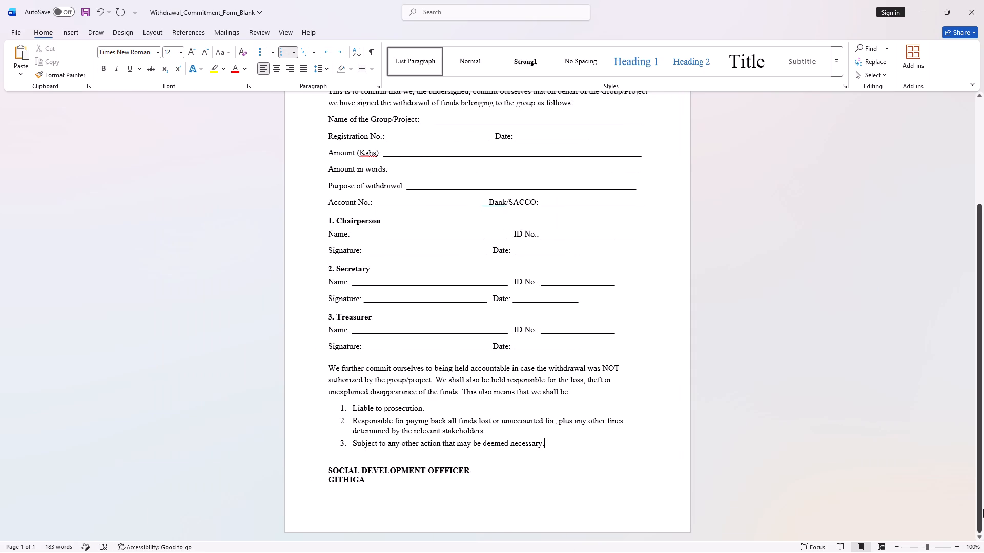
# Delete the word "AND" between "LABOUR" and "SOCIAL" in the ministry heading.
pyautogui.moveTo(983, 496); pyautogui.dragTo(980, 306)
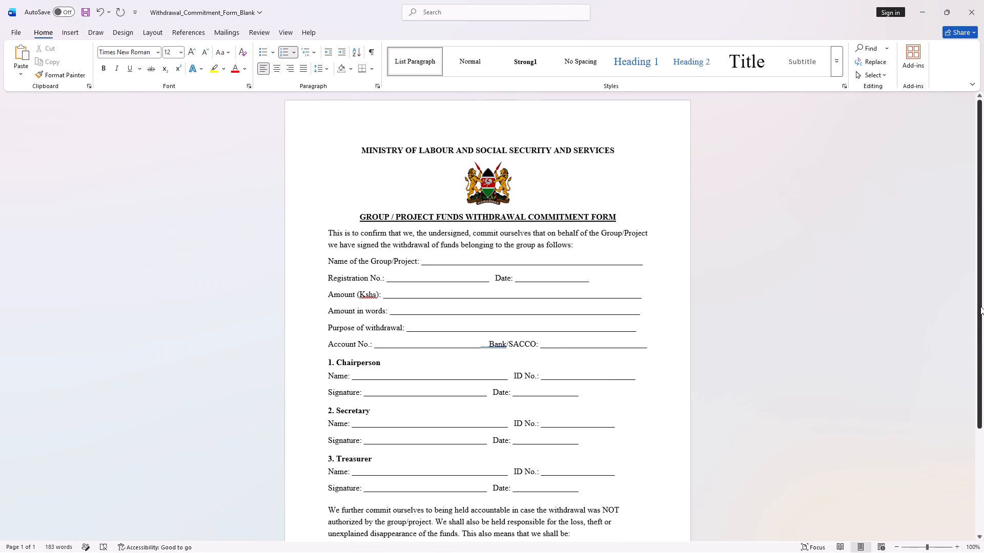
pyautogui.moveTo(980, 306); pyautogui.dragTo(969, 405)
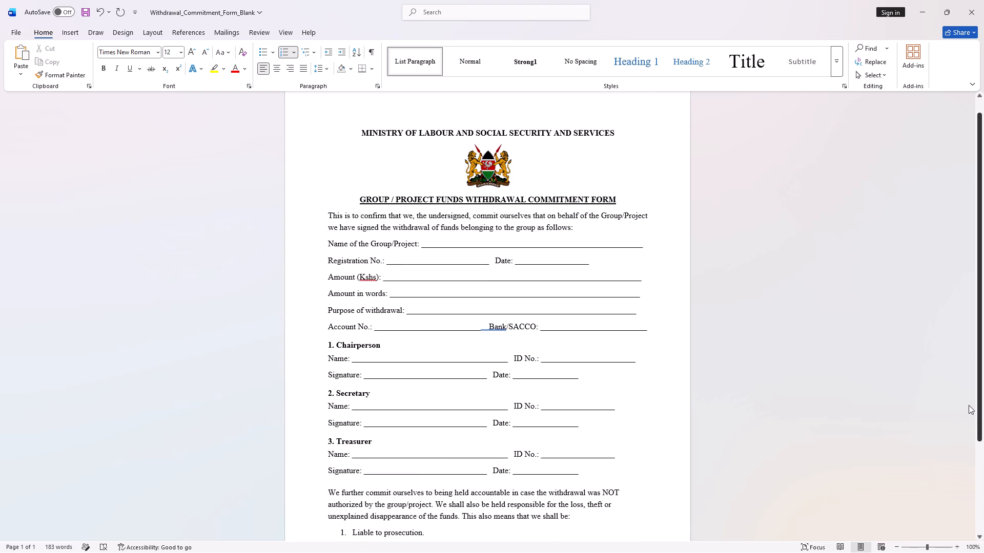
pyautogui.moveTo(969, 405); pyautogui.dragTo(970, 474)
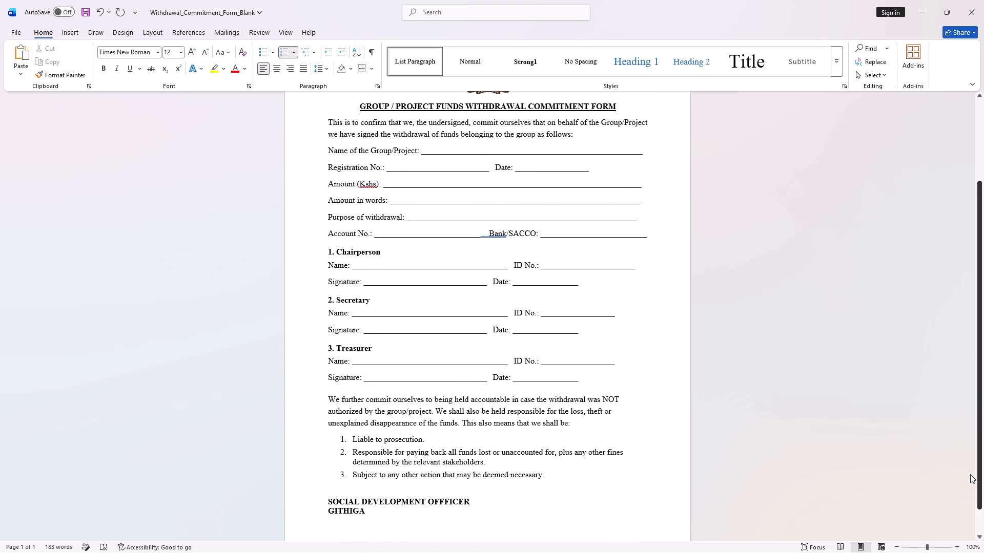
pyautogui.moveTo(970, 474); pyautogui.dragTo(977, 303)
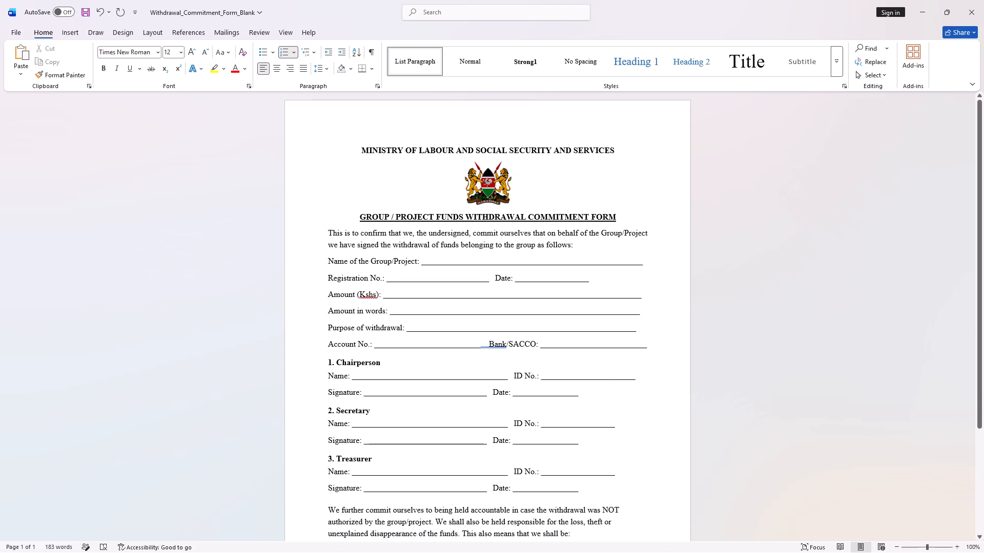
pyautogui.moveTo(473, 150); pyautogui.dragTo(462, 150)
pyautogui.moveTo(462, 150); pyautogui.dragTo(459, 150)
pyautogui.press('BackSpace')
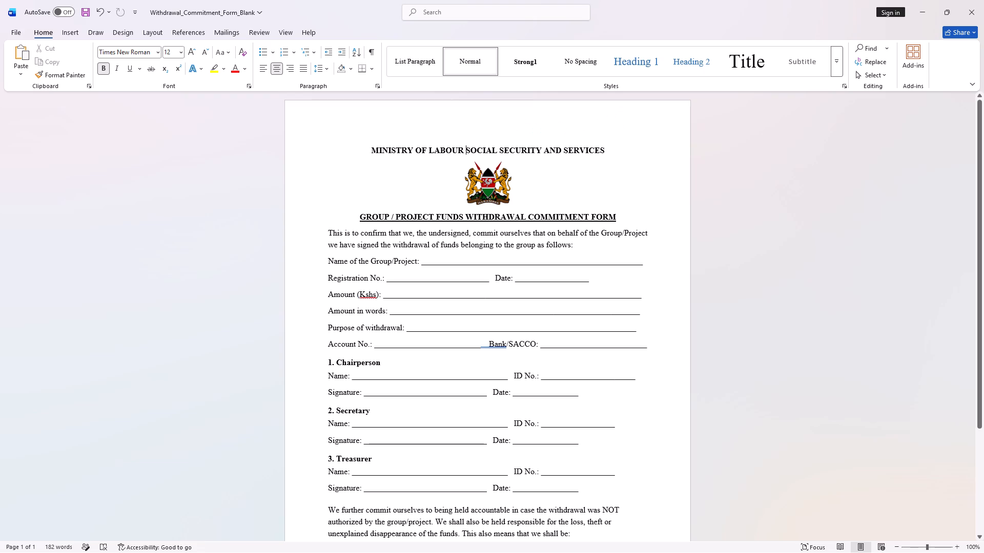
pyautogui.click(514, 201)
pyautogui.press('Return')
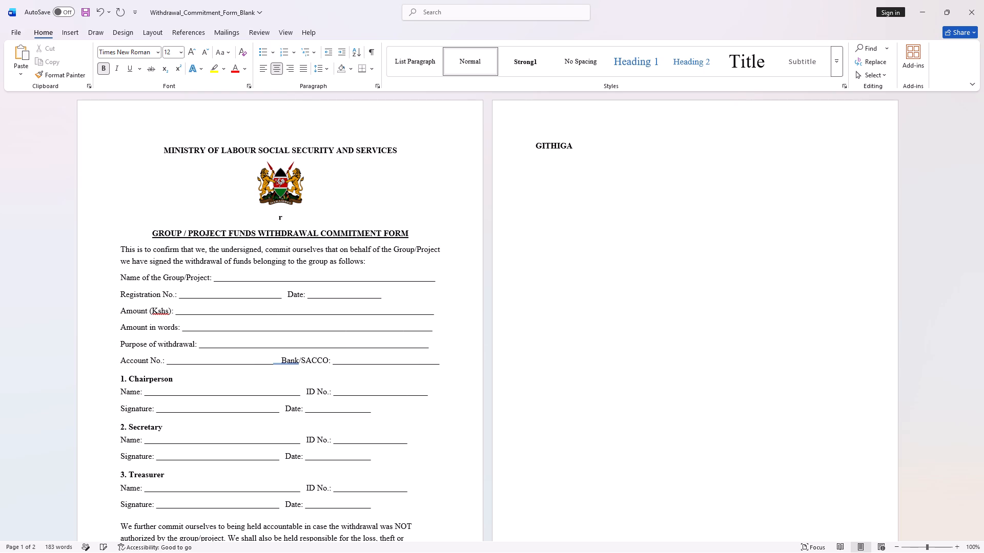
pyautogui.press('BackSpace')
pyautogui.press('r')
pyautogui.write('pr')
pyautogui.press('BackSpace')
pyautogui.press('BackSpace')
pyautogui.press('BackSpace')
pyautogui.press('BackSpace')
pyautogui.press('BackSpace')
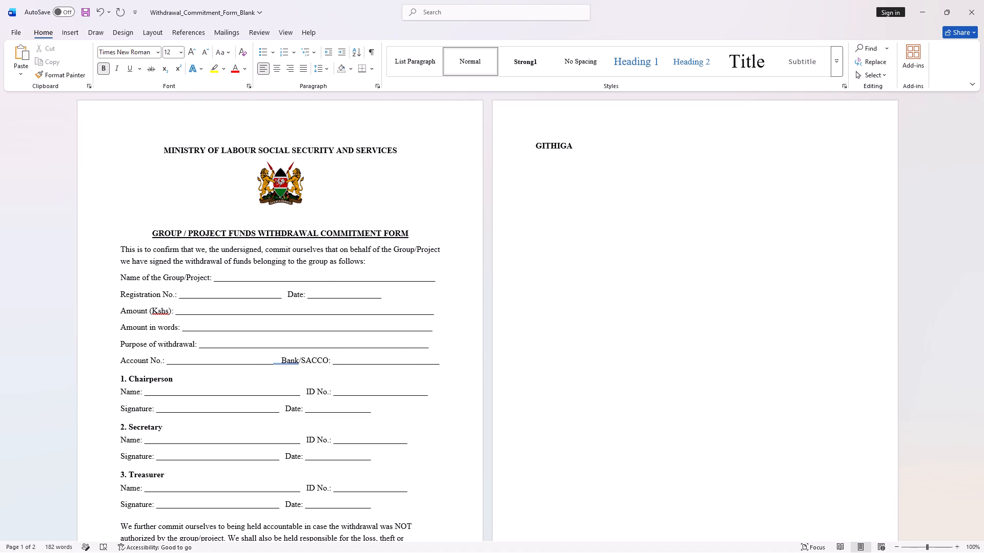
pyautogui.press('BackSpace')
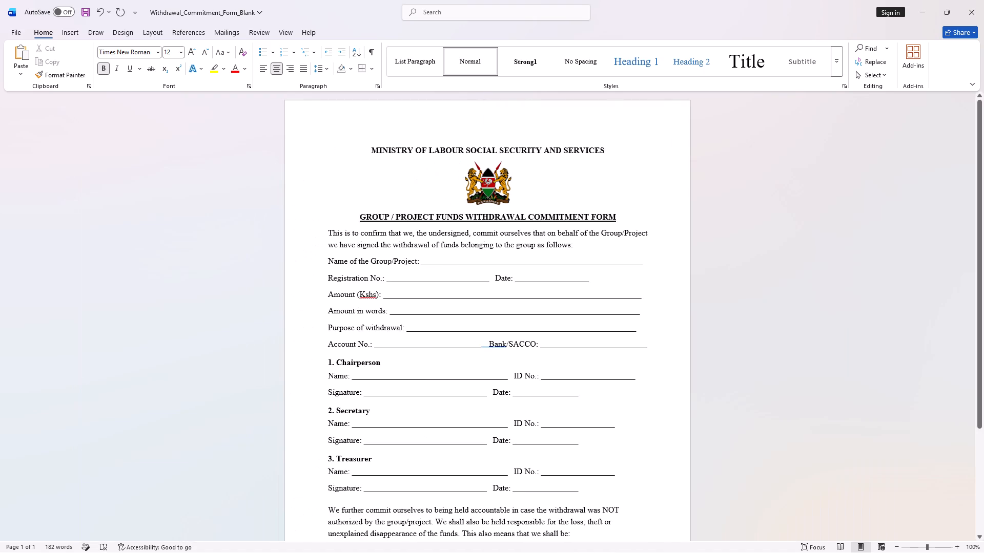
# Print one copy of the whole withdrawal commitment form on the EPSON L3060 Series printer.
pyautogui.moveTo(983, 169); pyautogui.dragTo(983, 272)
pyautogui.moveTo(983, 272); pyautogui.dragTo(983, 287)
pyautogui.moveTo(983, 287); pyautogui.dragTo(983, 173)
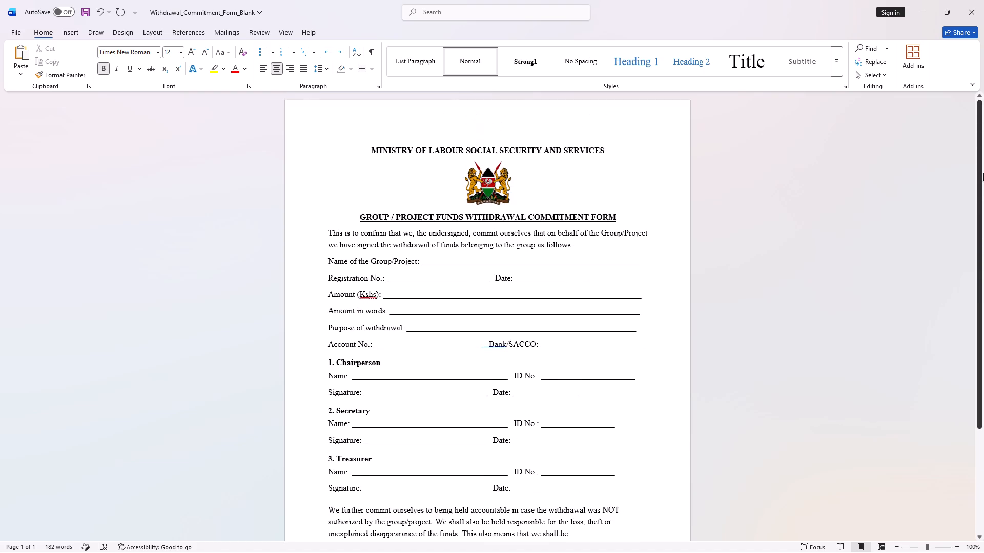
pyautogui.moveTo(983, 173); pyautogui.dragTo(983, 327)
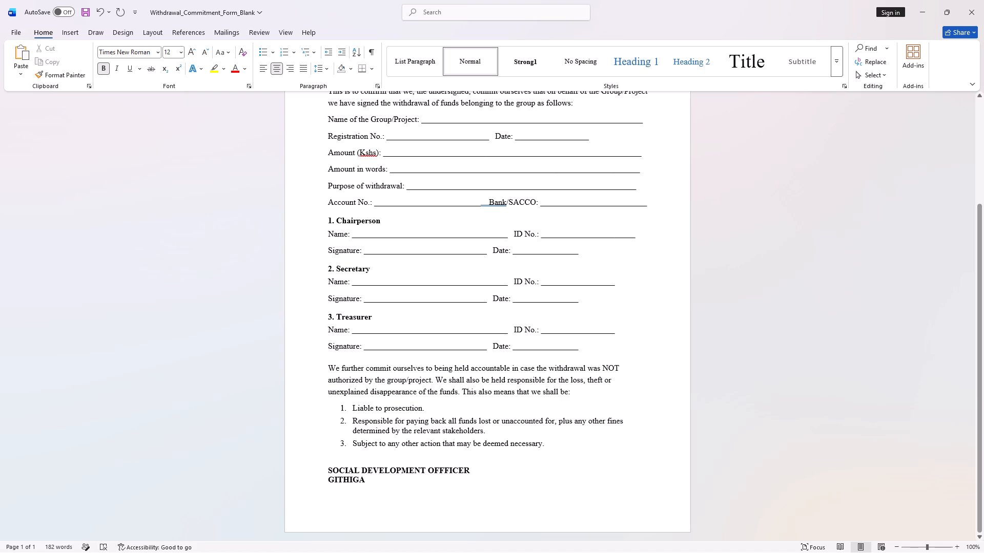
pyautogui.click(17, 30)
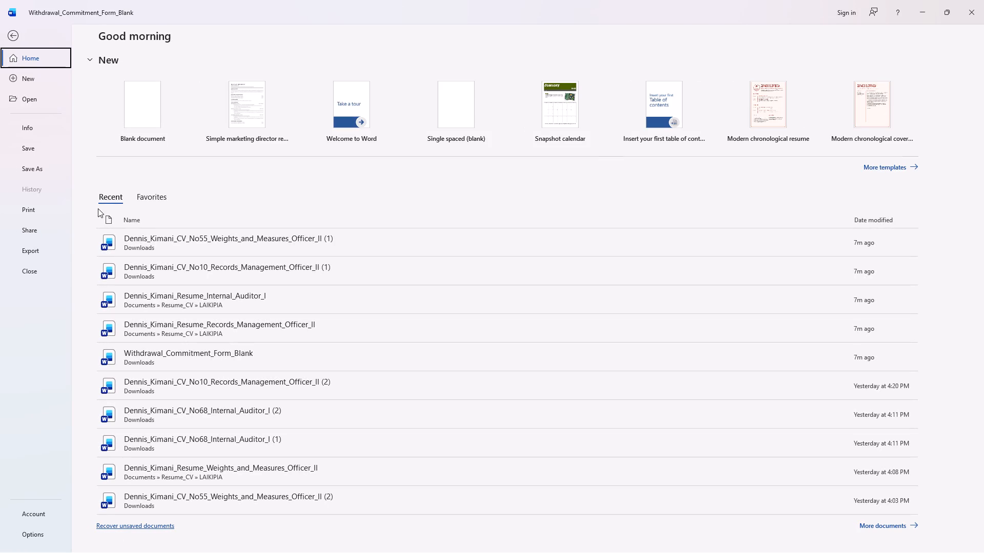
pyautogui.click(28, 209)
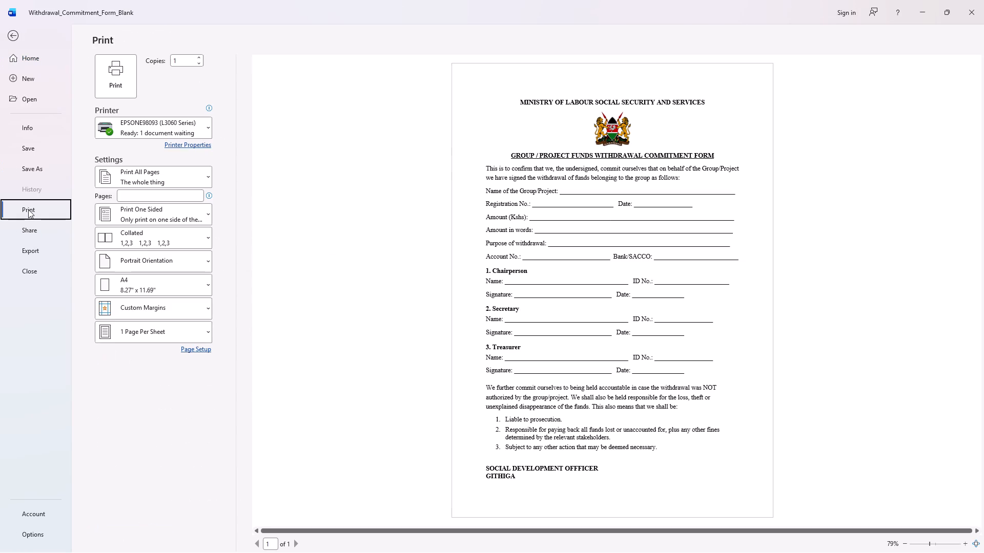
pyautogui.click(120, 80)
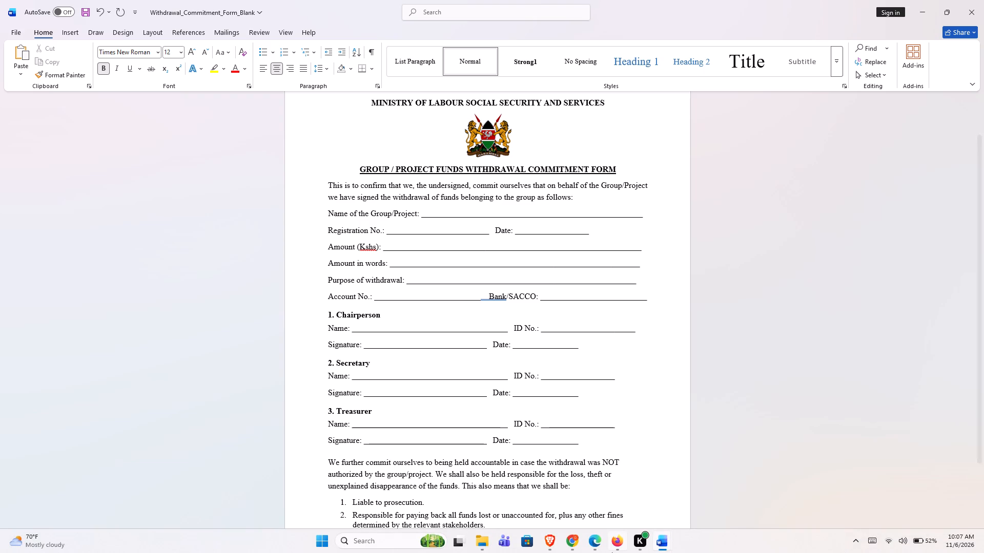
# Switch to File Explorer and open the Bank_Introduction_Letter_Blank document from the Downloads folder.
pyautogui.click(663, 545)
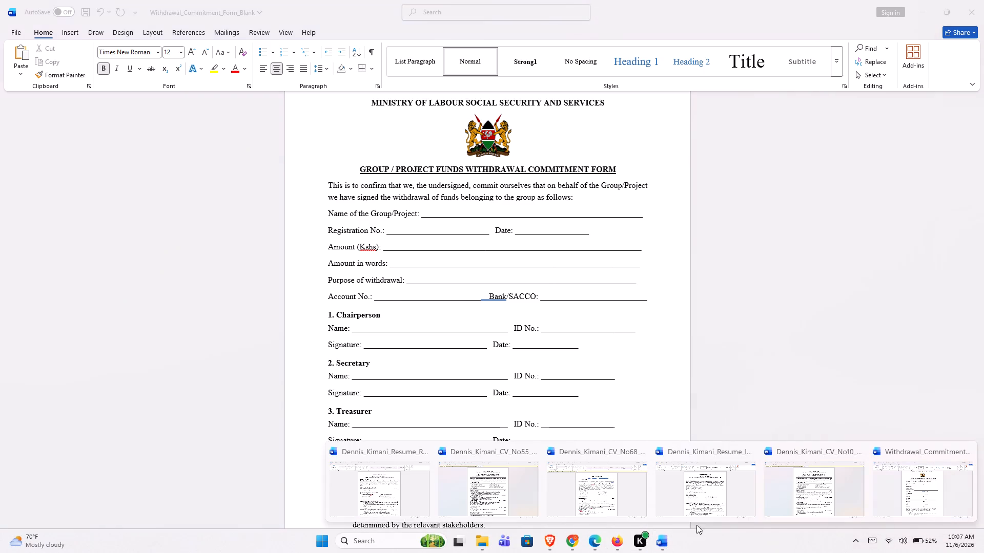
pyautogui.click(487, 539)
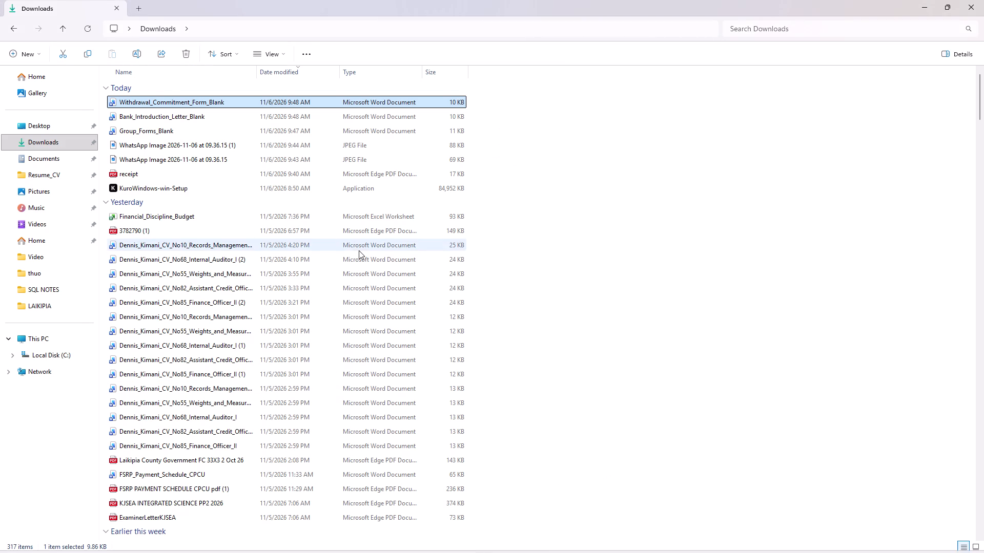
pyautogui.doubleClick(292, 116)
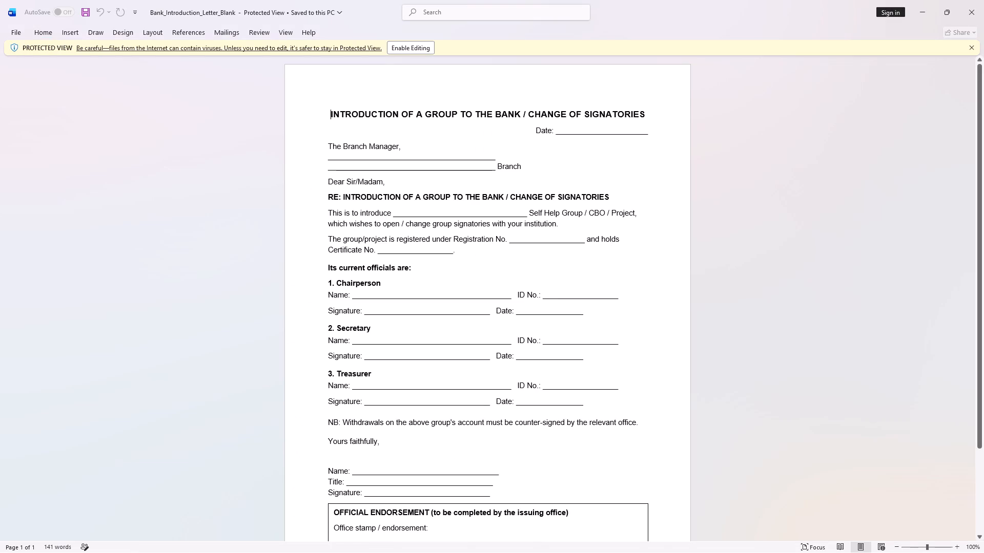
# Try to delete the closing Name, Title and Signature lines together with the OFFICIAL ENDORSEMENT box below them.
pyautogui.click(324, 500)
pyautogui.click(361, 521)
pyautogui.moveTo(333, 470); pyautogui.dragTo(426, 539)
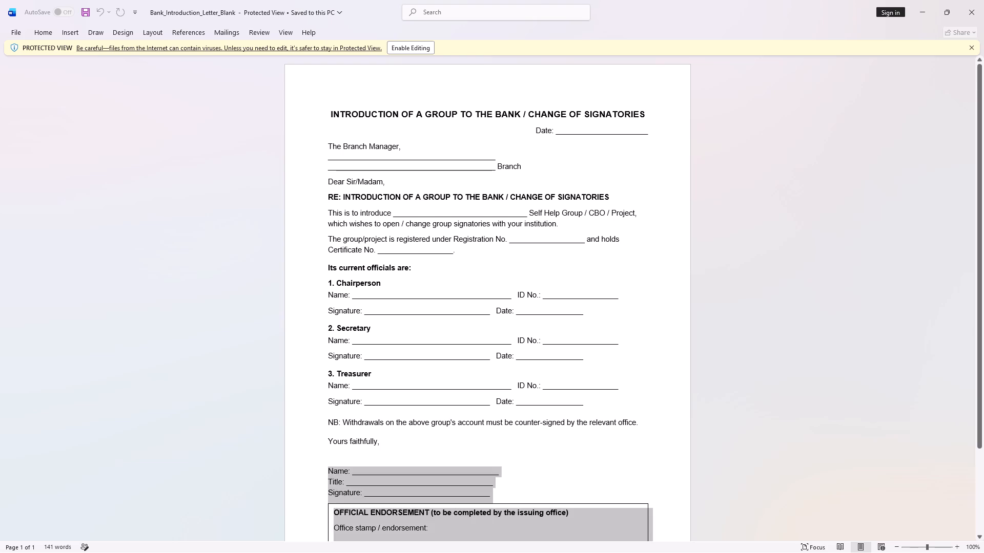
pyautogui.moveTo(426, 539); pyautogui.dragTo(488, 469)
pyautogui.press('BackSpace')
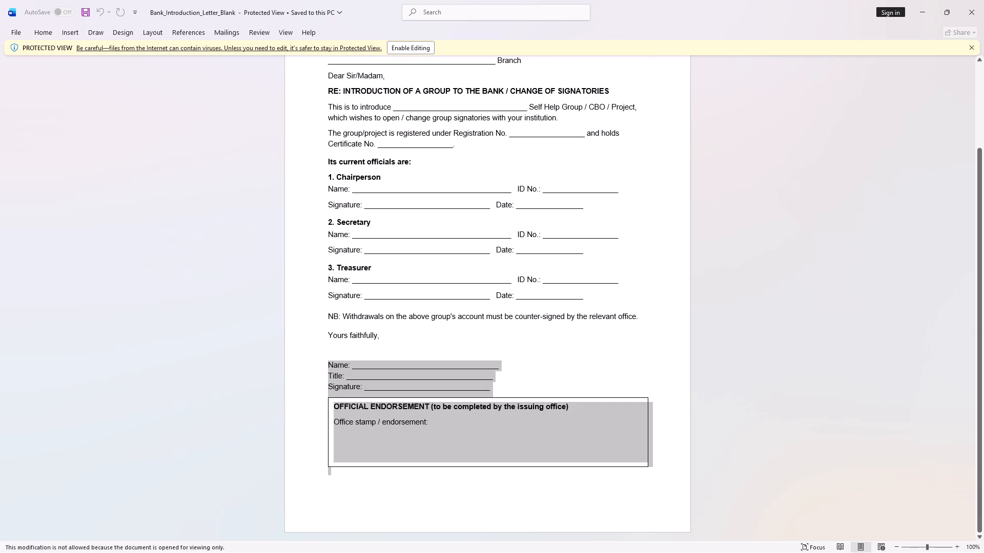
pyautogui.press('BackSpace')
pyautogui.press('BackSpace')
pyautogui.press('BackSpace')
# Enable editing of the bank introduction letter.
pyautogui.click(412, 40)
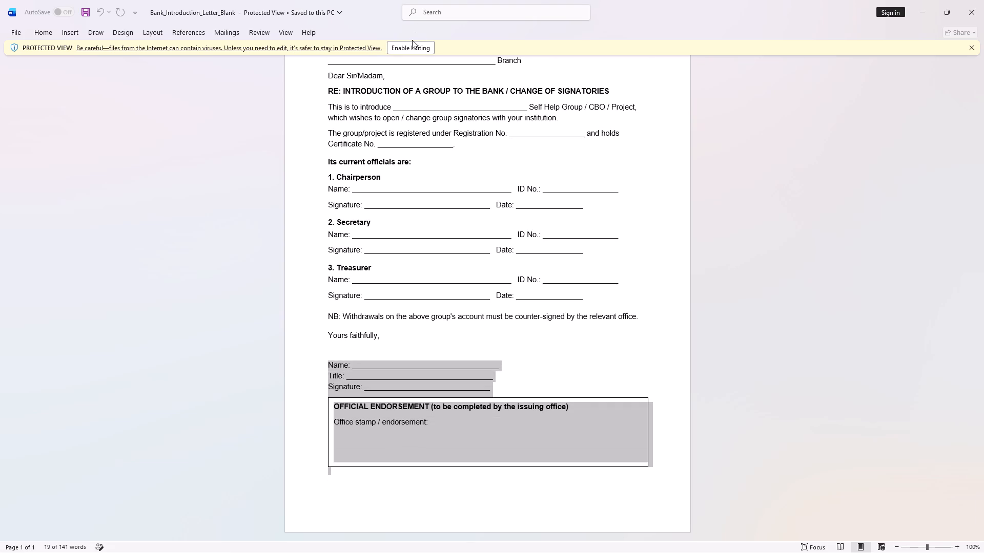
pyautogui.click(412, 45)
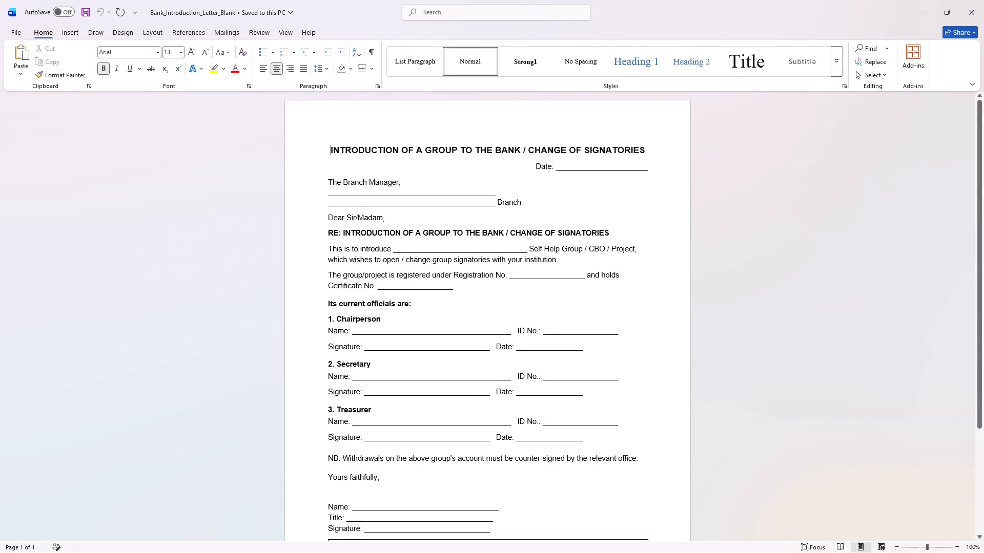
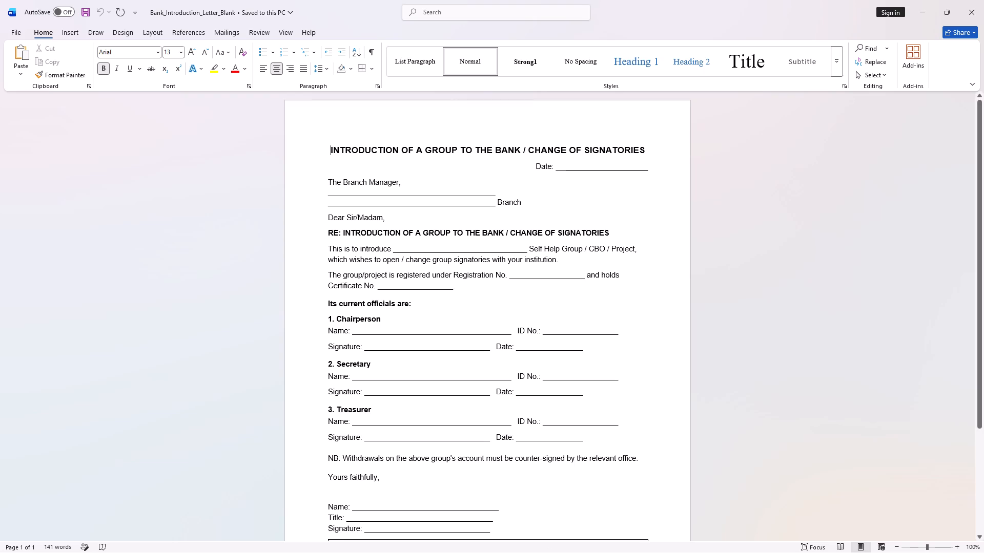
# Change RE to REF in the subject line and underline the whole line.
pyautogui.click(324, 232)
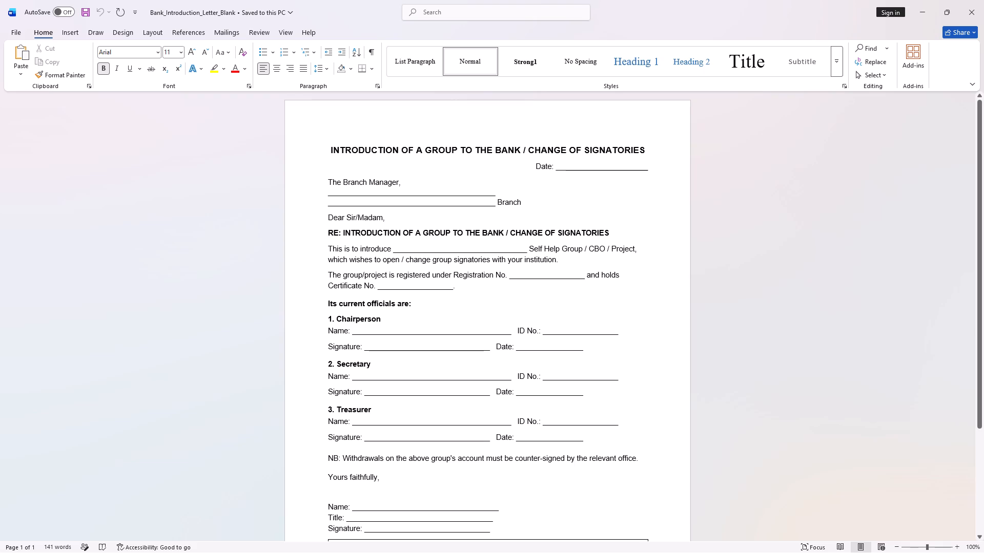
pyautogui.click(337, 232)
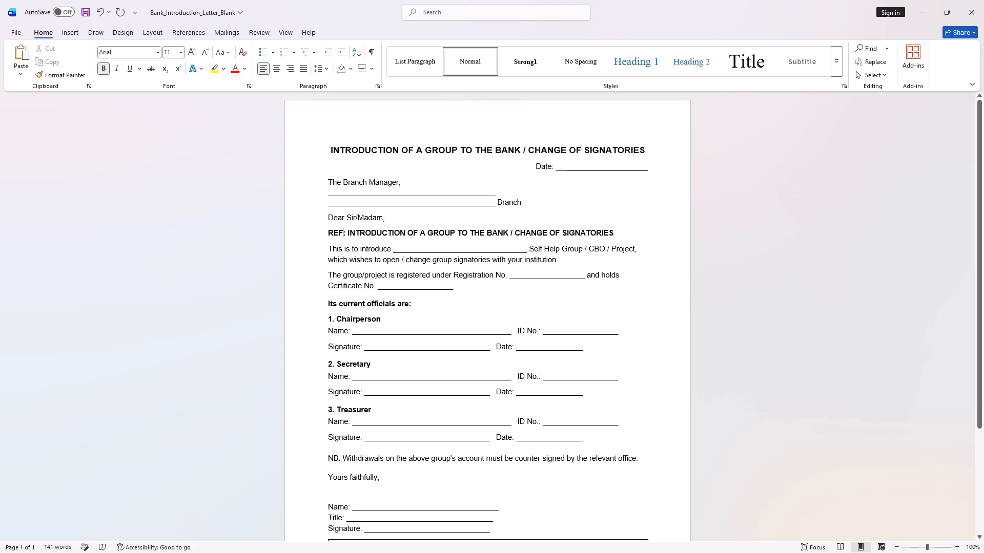
pyautogui.moveTo(616, 229); pyautogui.dragTo(442, 242)
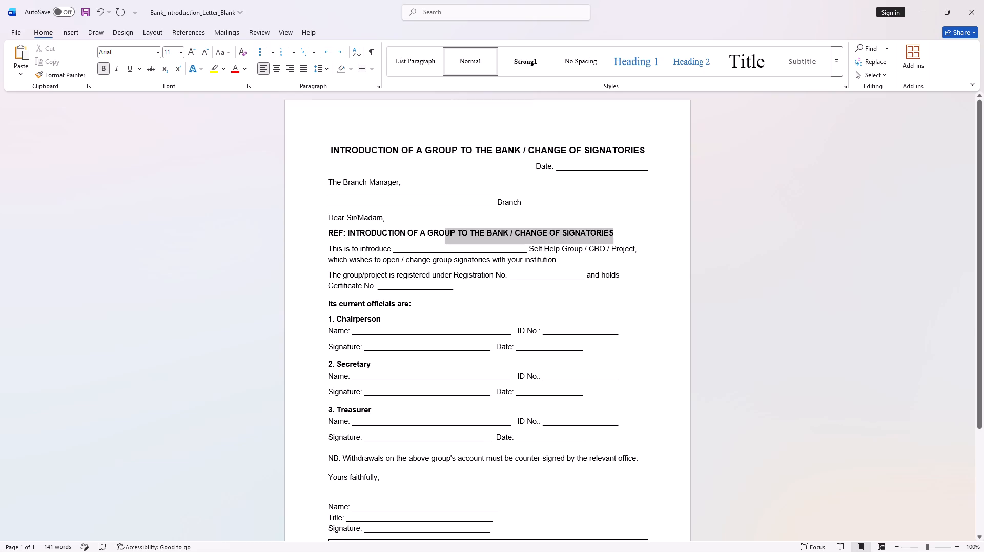
pyautogui.moveTo(442, 242); pyautogui.dragTo(332, 240)
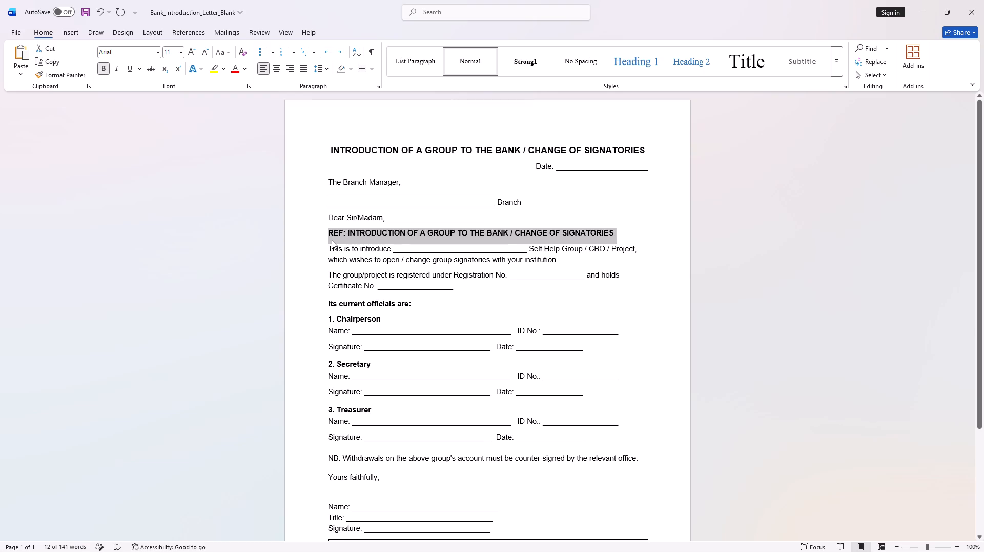
pyautogui.hotkey('ctrl', 'u')
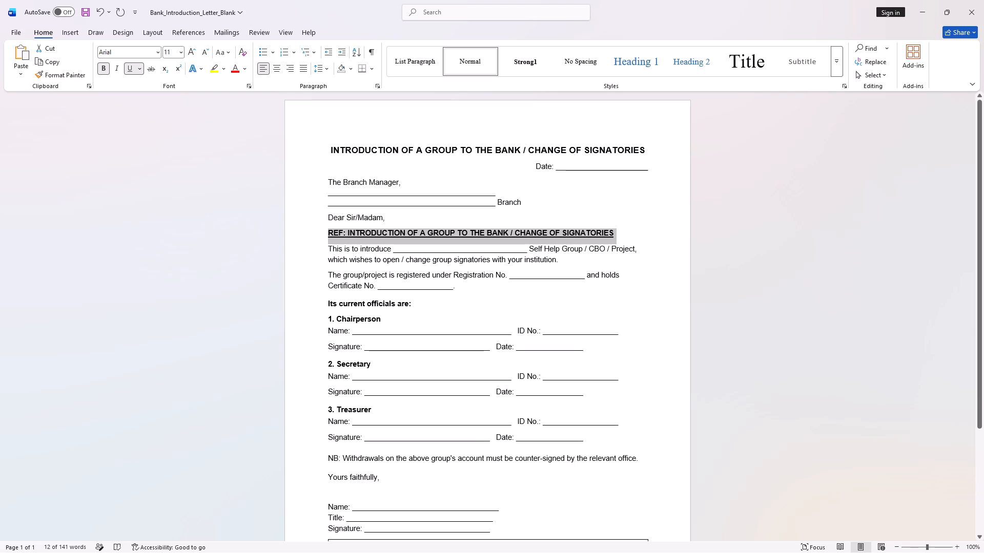
# Delete the Date field and its blank from the Chairperson's signature line.
pyautogui.moveTo(496, 346); pyautogui.dragTo(608, 356)
pyautogui.press('BackSpace')
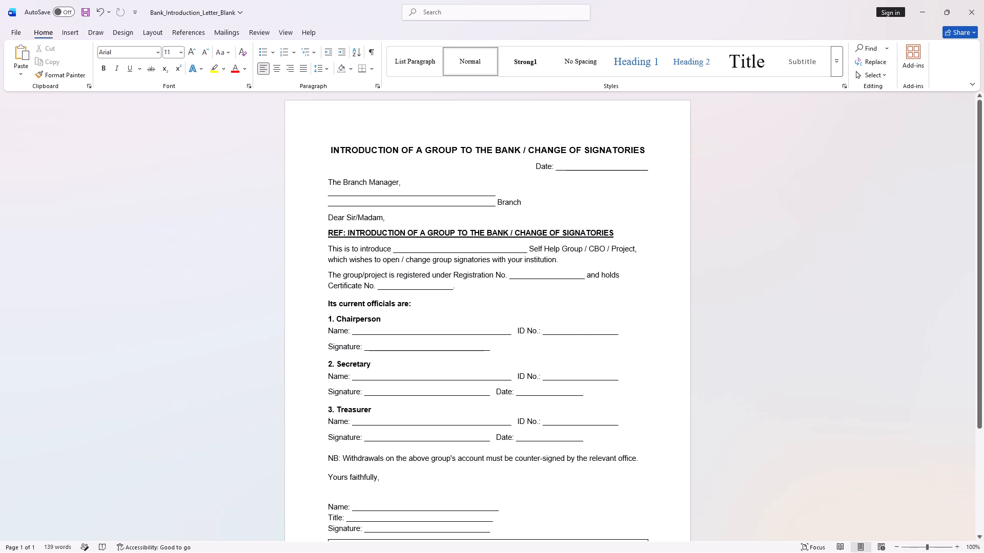
# Join the Chairperson's Signature line onto the end of the Name and ID No. line above.
pyautogui.click(324, 347)
pyautogui.press('BackSpace')
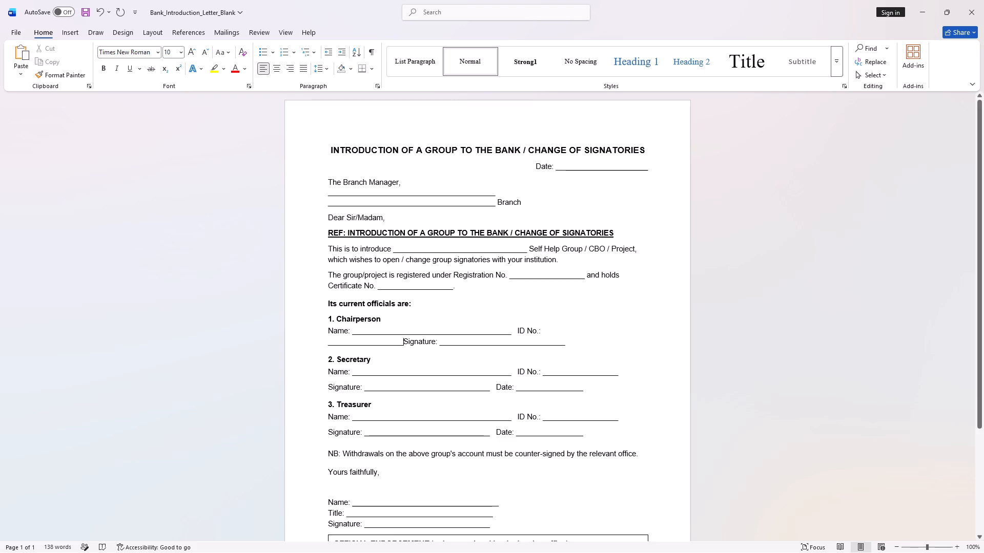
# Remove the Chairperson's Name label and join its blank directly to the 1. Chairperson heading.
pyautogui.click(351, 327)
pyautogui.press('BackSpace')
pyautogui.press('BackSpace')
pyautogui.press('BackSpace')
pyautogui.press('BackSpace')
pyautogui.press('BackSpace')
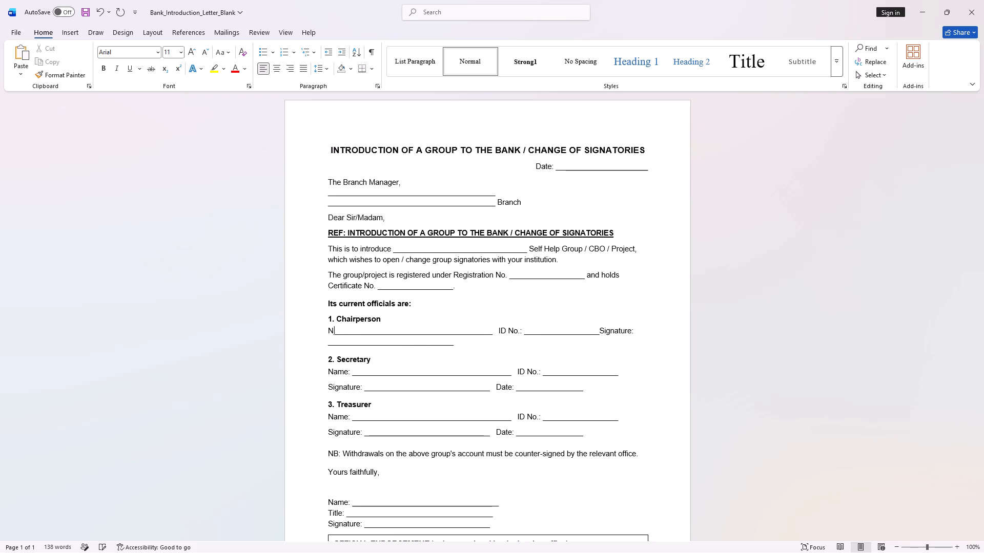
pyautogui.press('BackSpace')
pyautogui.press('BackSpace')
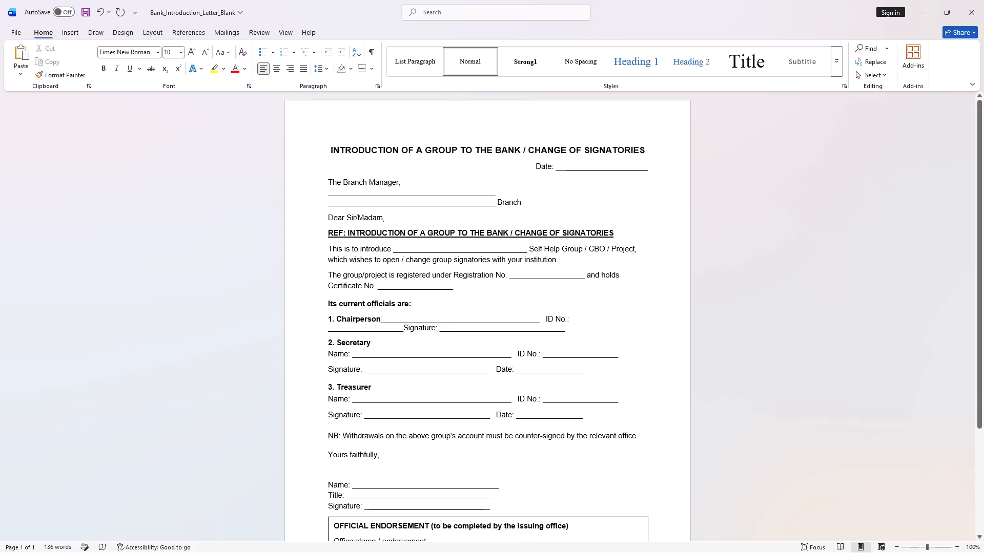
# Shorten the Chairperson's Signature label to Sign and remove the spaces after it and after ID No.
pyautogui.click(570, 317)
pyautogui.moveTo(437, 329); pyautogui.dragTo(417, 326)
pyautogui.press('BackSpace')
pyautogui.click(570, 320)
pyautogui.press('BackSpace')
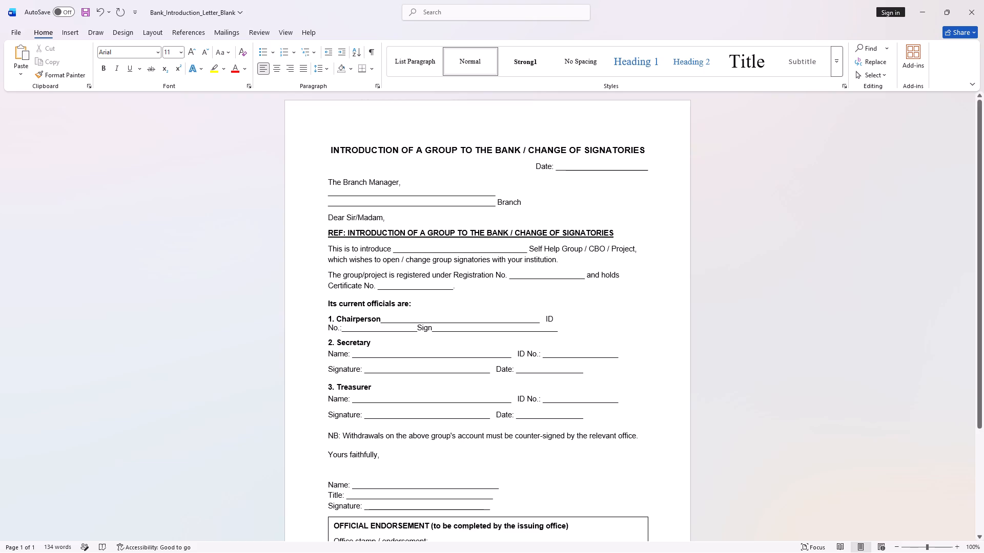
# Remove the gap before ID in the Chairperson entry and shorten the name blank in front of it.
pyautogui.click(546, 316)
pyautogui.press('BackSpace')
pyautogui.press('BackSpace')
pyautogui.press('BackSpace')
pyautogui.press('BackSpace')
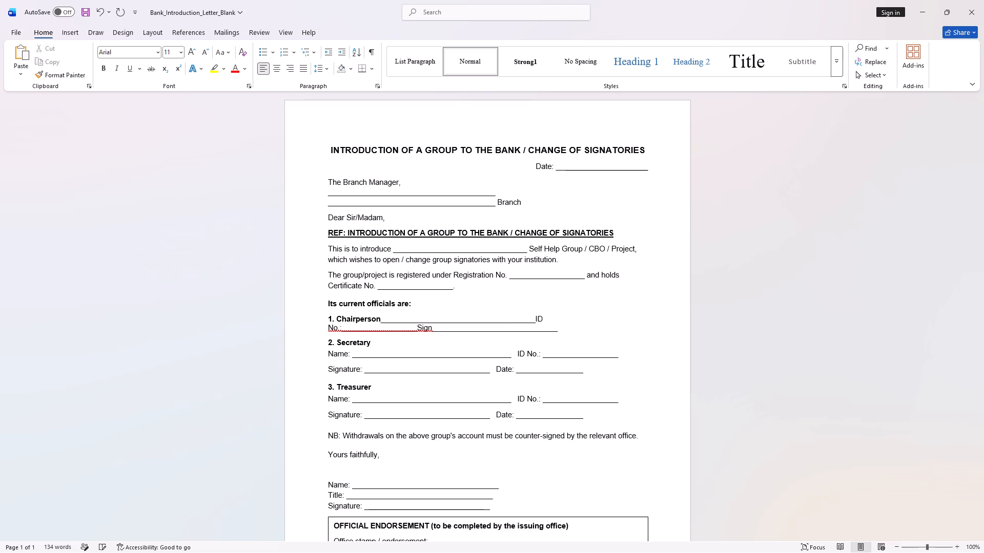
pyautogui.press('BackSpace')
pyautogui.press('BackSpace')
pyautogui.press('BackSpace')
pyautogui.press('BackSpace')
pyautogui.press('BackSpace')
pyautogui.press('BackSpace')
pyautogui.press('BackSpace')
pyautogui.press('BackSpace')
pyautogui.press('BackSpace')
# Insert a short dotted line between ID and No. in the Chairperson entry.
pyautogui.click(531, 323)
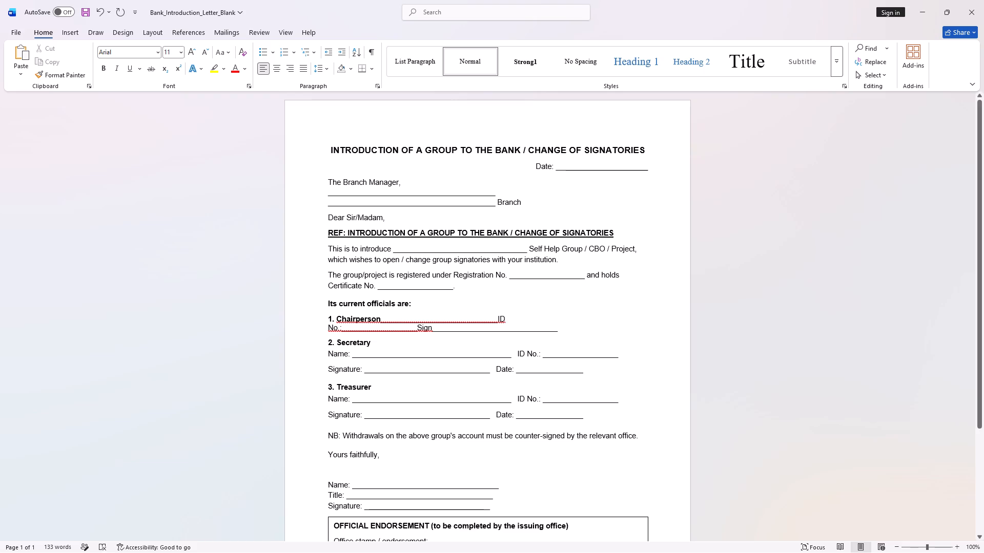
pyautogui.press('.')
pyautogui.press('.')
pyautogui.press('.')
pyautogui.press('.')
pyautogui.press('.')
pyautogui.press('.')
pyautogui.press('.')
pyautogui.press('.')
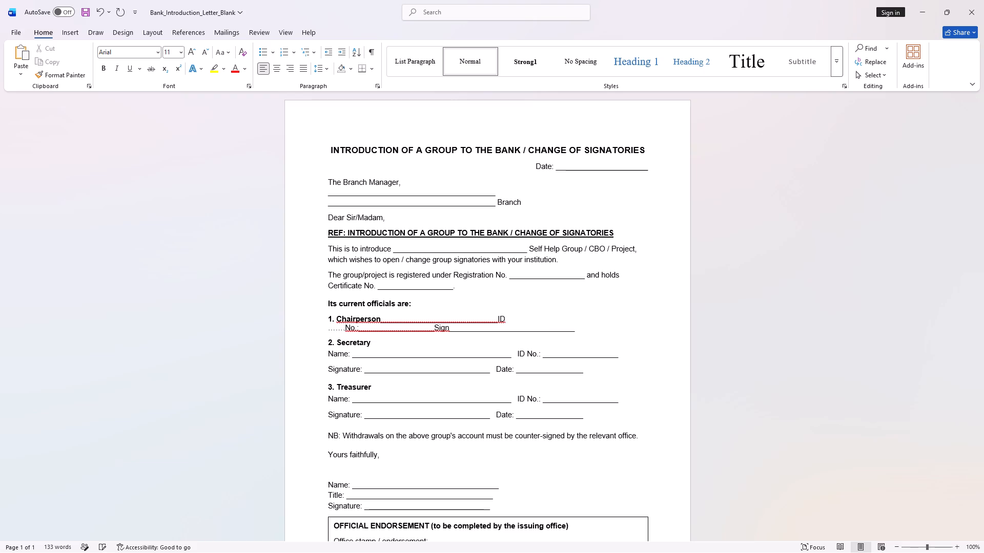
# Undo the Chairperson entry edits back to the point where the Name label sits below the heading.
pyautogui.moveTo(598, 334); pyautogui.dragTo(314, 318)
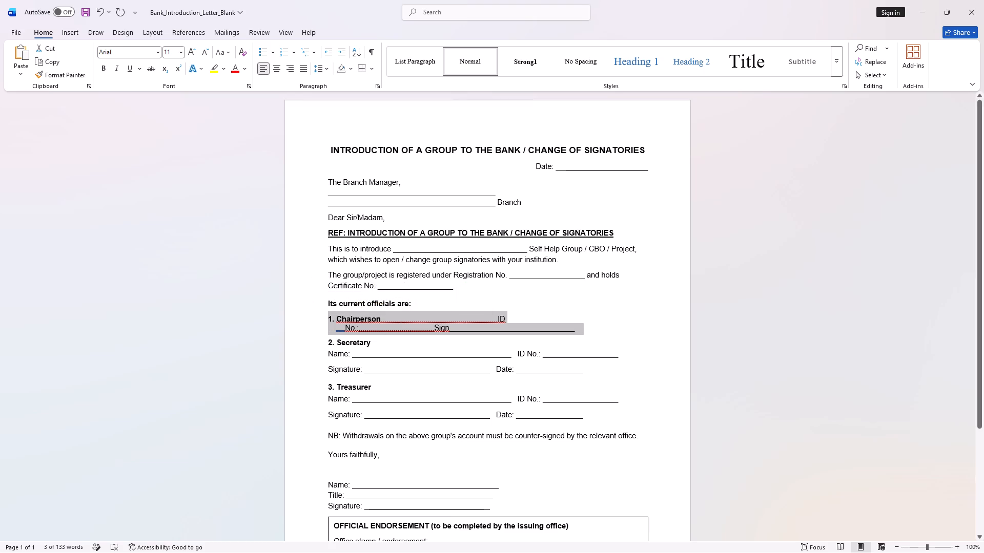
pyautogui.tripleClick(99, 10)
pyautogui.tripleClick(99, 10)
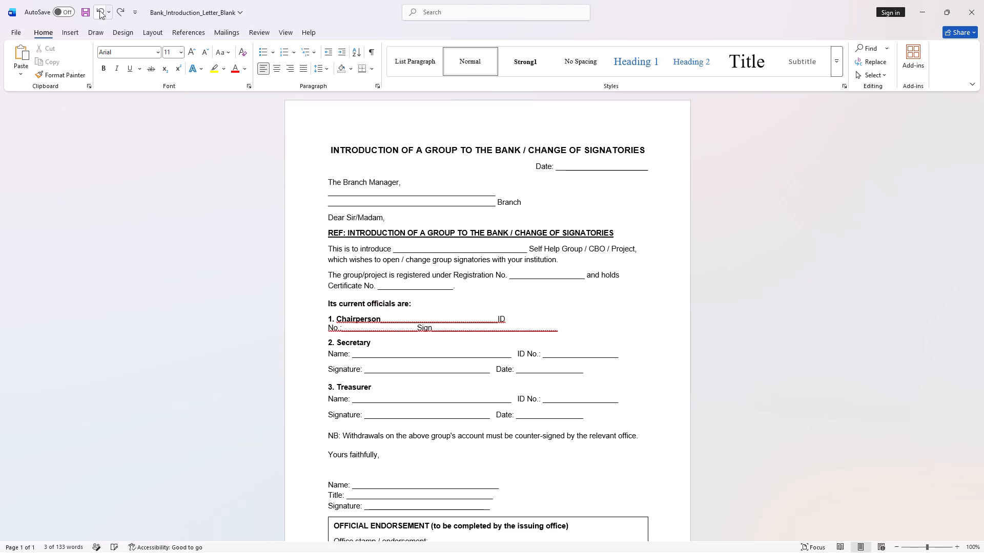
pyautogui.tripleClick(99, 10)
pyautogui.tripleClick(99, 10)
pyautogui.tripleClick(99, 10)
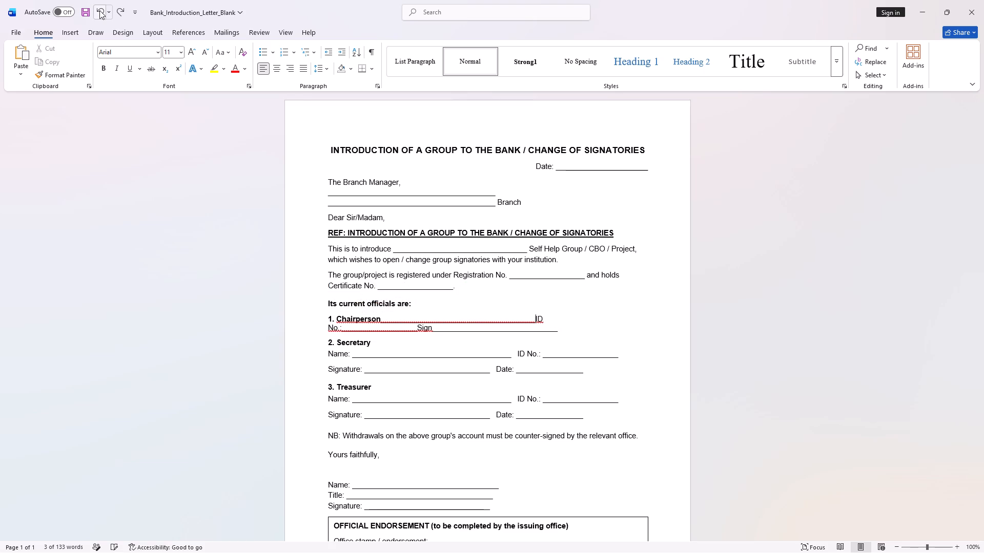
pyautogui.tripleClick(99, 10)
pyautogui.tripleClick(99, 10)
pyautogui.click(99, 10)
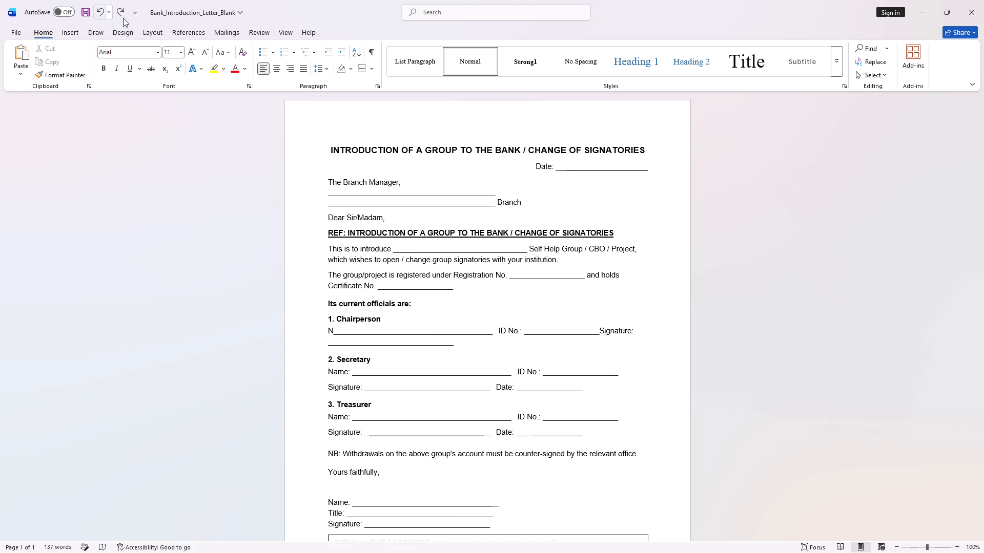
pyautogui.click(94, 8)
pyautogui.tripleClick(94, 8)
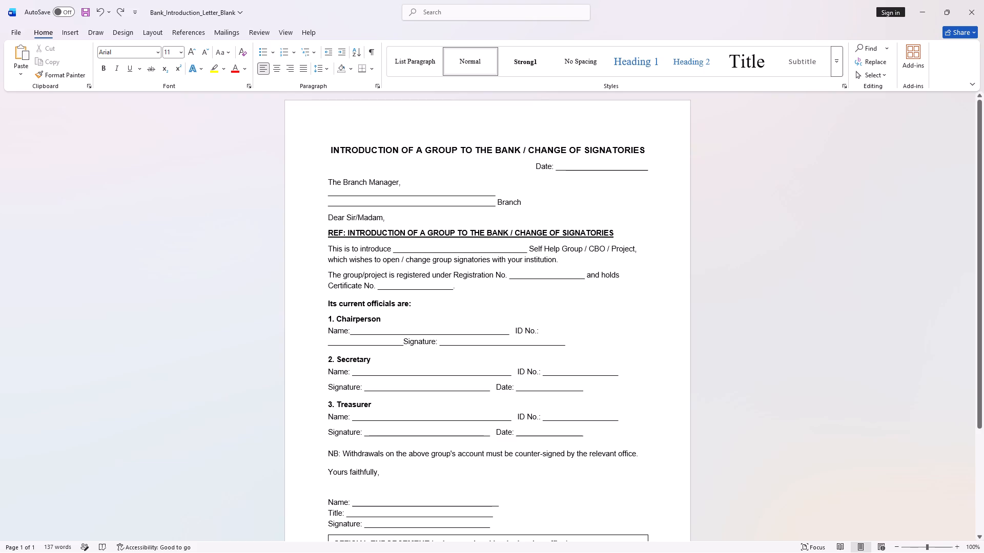
# Add a long dotted line directly after the 1. Chairperson heading for the name.
pyautogui.click(383, 324)
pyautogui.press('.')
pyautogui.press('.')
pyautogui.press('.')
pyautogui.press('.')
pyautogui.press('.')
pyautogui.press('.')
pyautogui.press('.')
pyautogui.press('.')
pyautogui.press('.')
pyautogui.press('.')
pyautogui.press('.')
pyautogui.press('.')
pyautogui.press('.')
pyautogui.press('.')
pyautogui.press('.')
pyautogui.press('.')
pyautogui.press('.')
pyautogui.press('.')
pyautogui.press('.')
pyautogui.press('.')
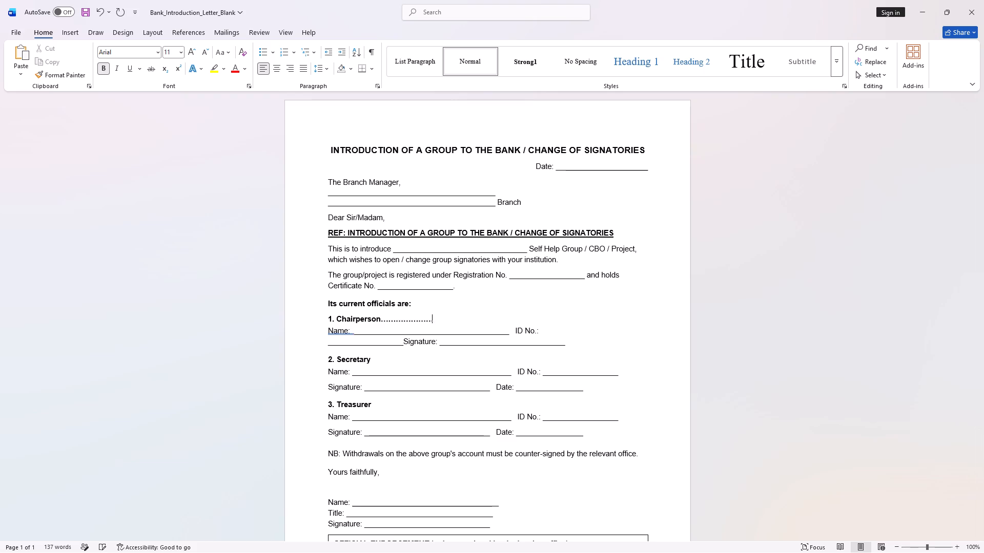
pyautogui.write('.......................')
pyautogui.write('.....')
# Add an ID label followed by a dotted line after the Chairperson's dotted name line.
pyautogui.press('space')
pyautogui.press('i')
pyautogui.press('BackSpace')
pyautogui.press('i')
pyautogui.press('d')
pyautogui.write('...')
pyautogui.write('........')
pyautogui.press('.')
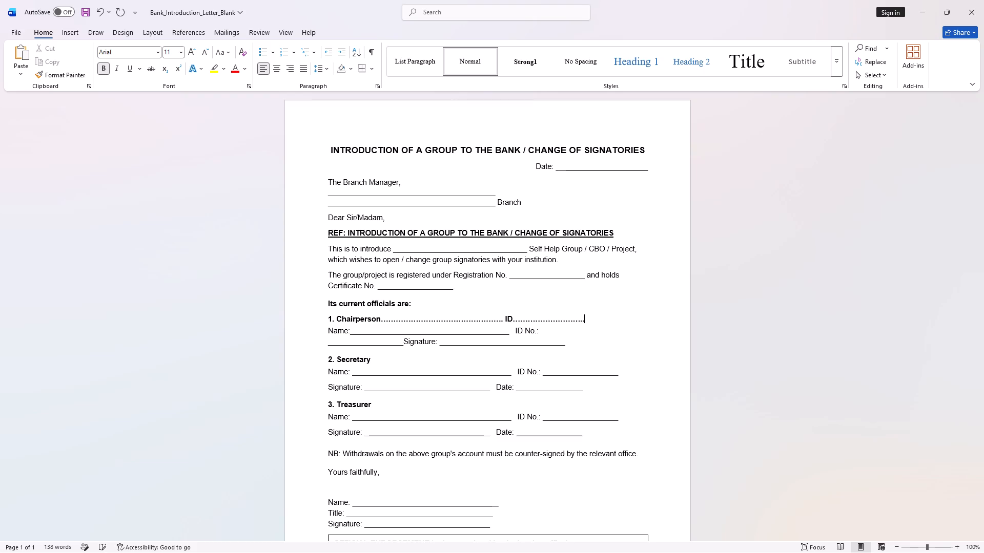
# Add a Sign label followed by a dotted line after the Chairperson's ID field.
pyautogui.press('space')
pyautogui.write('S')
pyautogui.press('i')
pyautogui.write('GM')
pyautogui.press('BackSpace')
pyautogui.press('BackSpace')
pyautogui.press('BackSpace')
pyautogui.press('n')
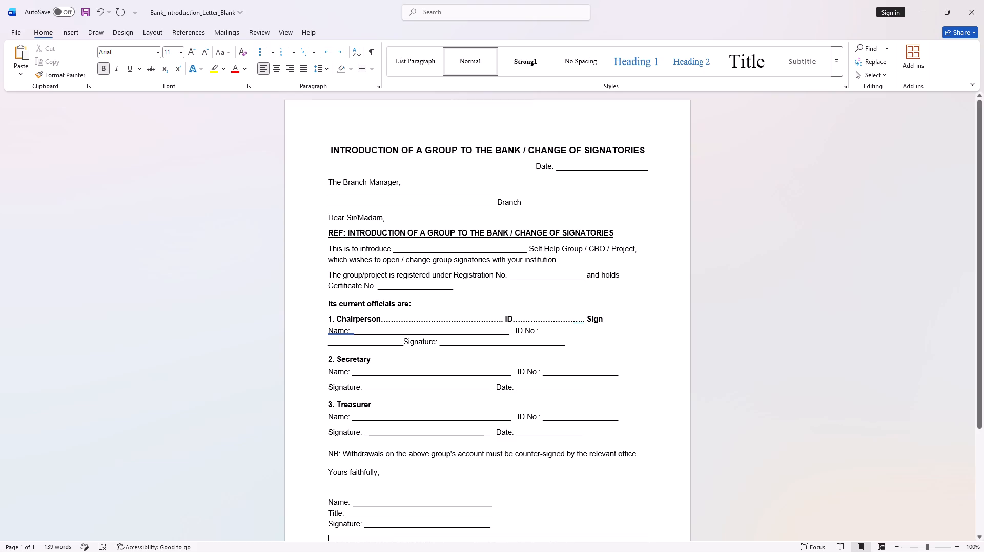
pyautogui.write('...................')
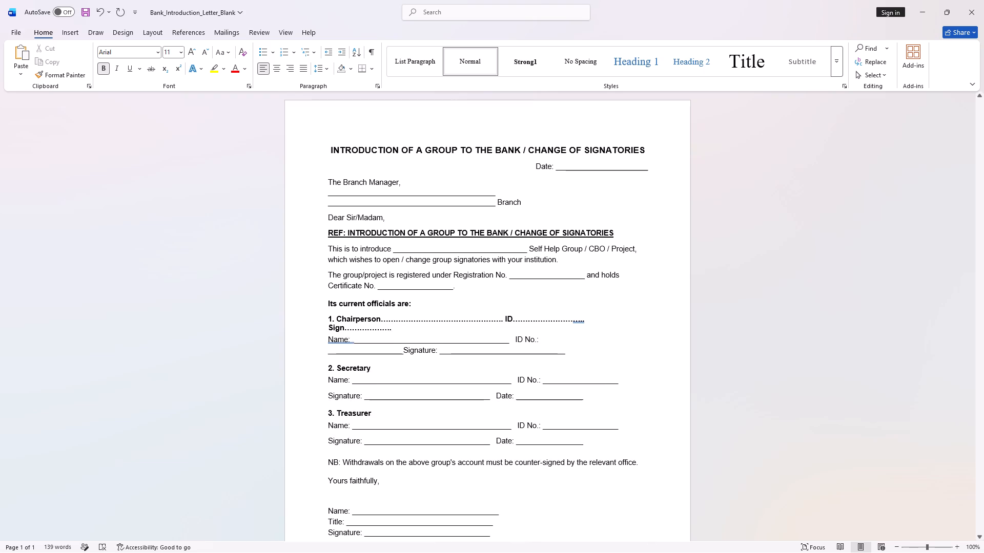
# Undo the last dots added to the Chairperson's Sign field so the entry fits on one line.
pyautogui.click(99, 14)
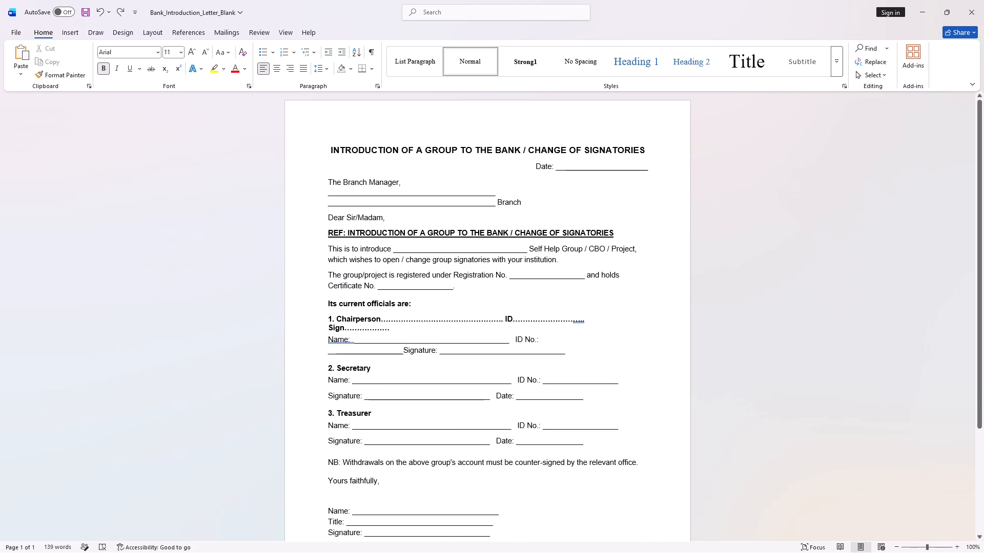
pyautogui.click(100, 11)
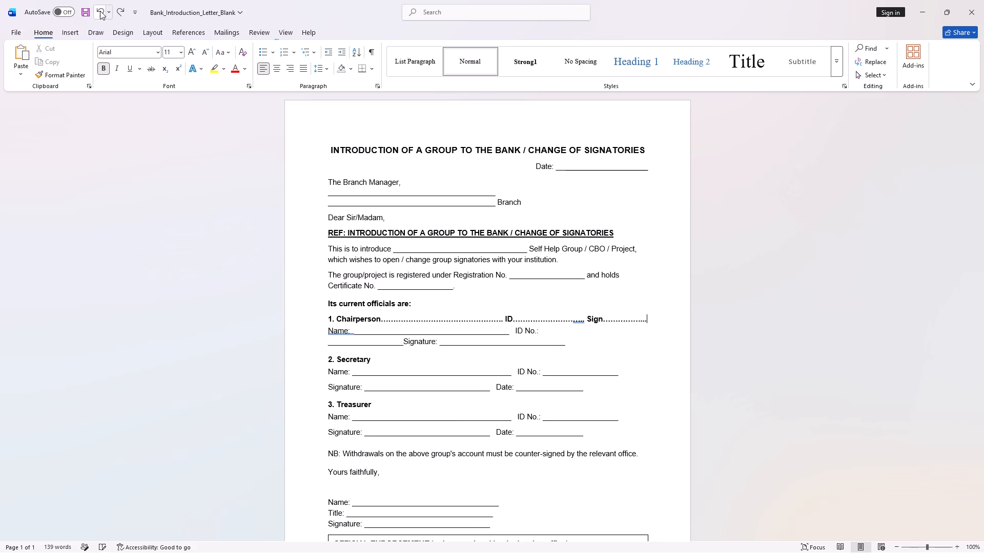
# Delete the old underscored Name, ID No. and Signature lines below the Chairperson entry.
pyautogui.click(440, 354)
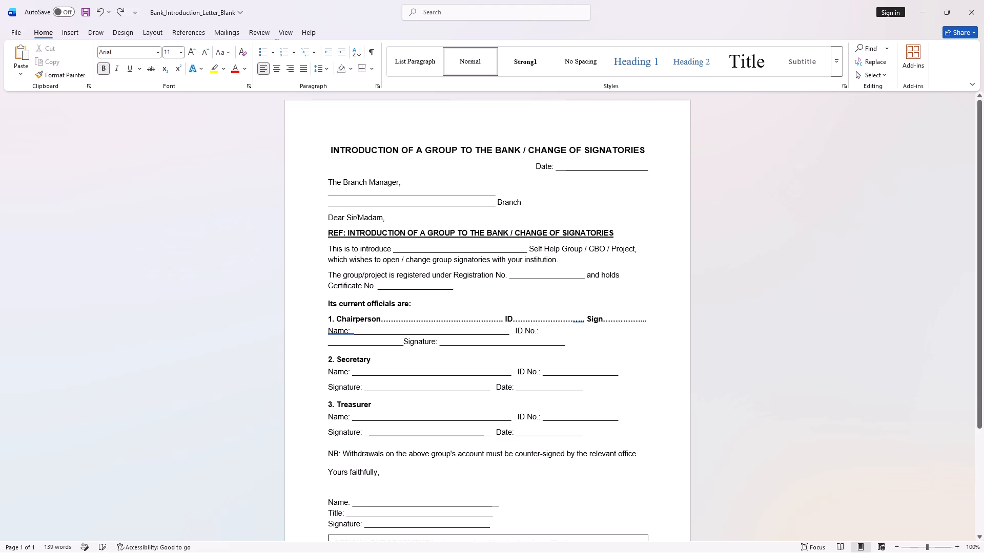
pyautogui.moveTo(587, 346); pyautogui.dragTo(331, 331)
pyautogui.press('BackSpace')
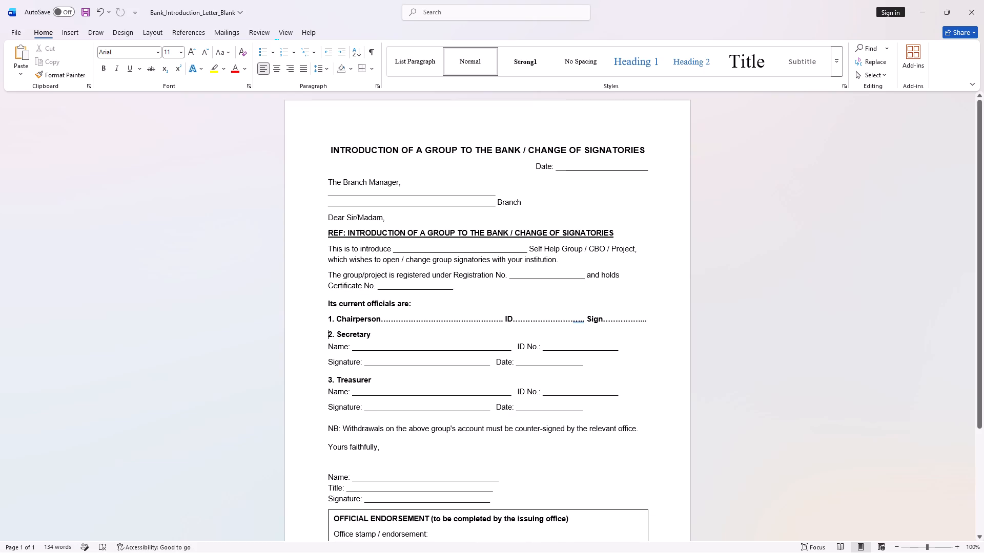
# Replace the Secretary's old Name, ID No., Signature and Date lines with a copy of the Chairperson's dotted name, ID and Sign fields.
pyautogui.moveTo(652, 322); pyautogui.dragTo(343, 321)
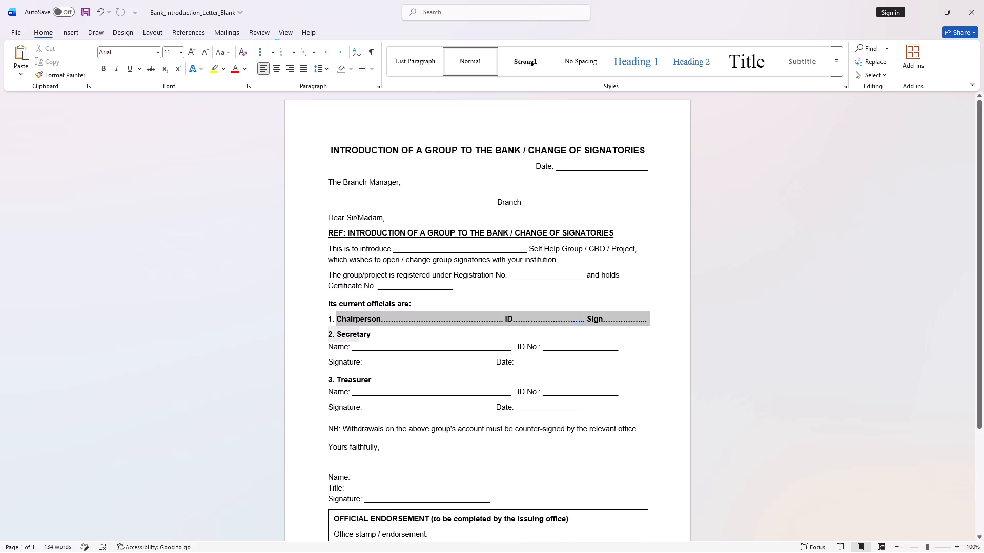
pyautogui.moveTo(343, 321); pyautogui.dragTo(379, 323)
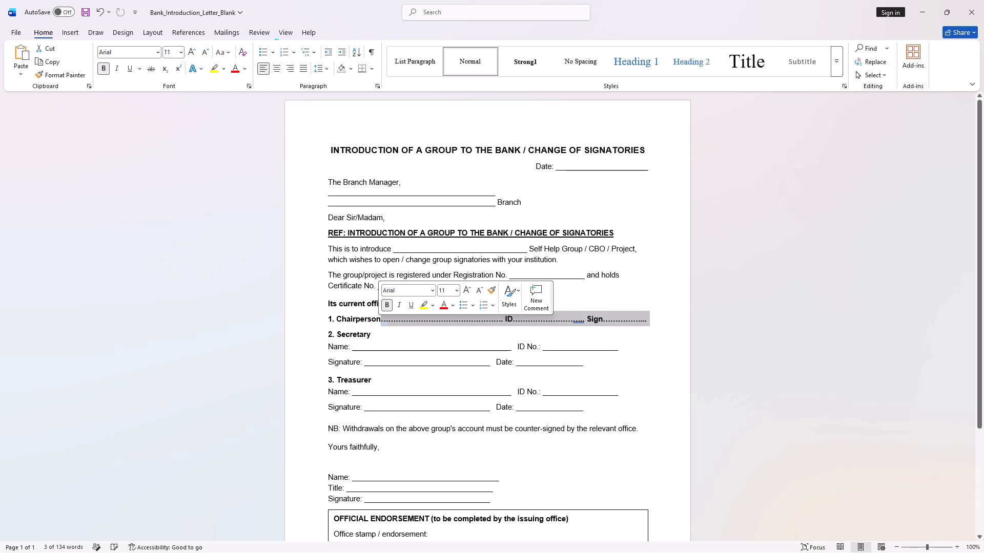
pyautogui.hotkey('ctrl', 'c')
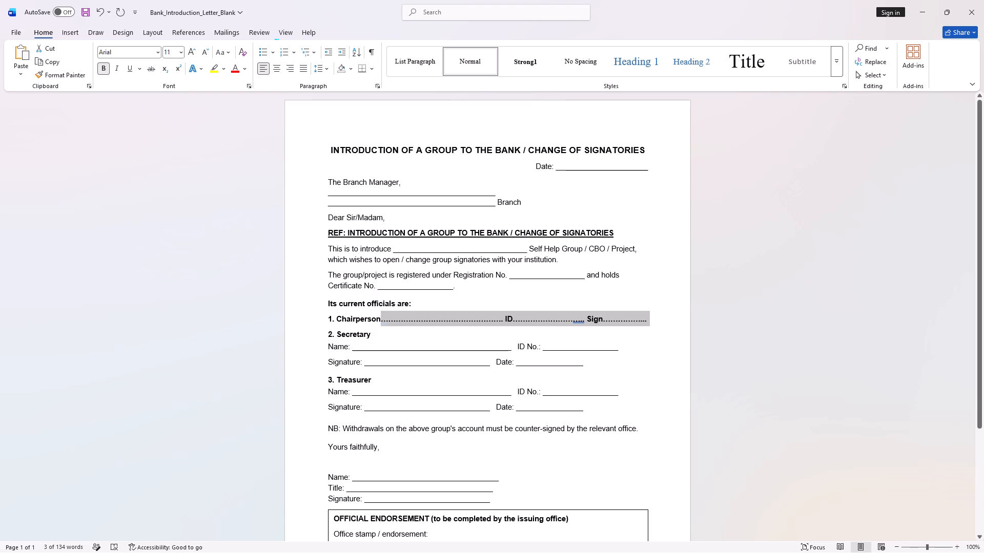
pyautogui.click(371, 341)
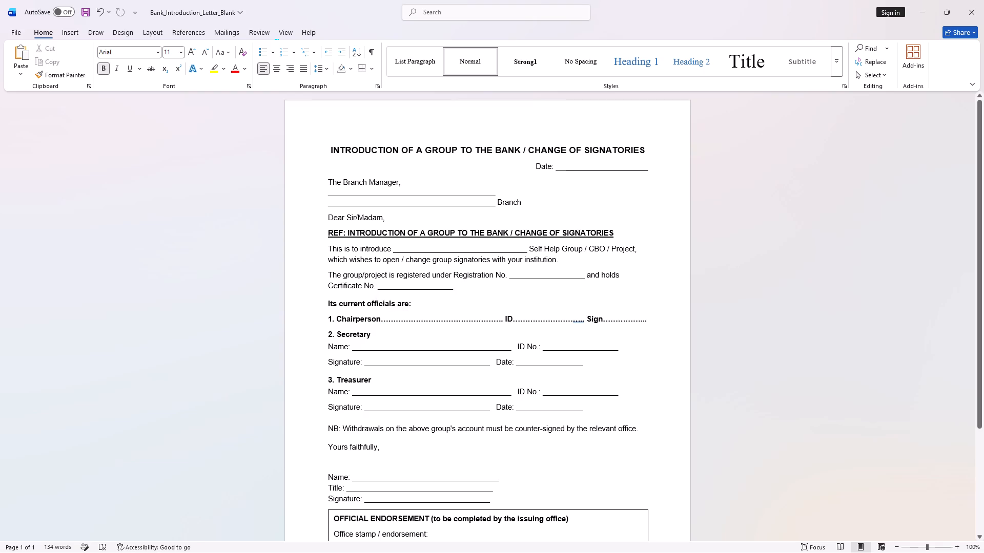
pyautogui.hotkey('ctrl', 'v')
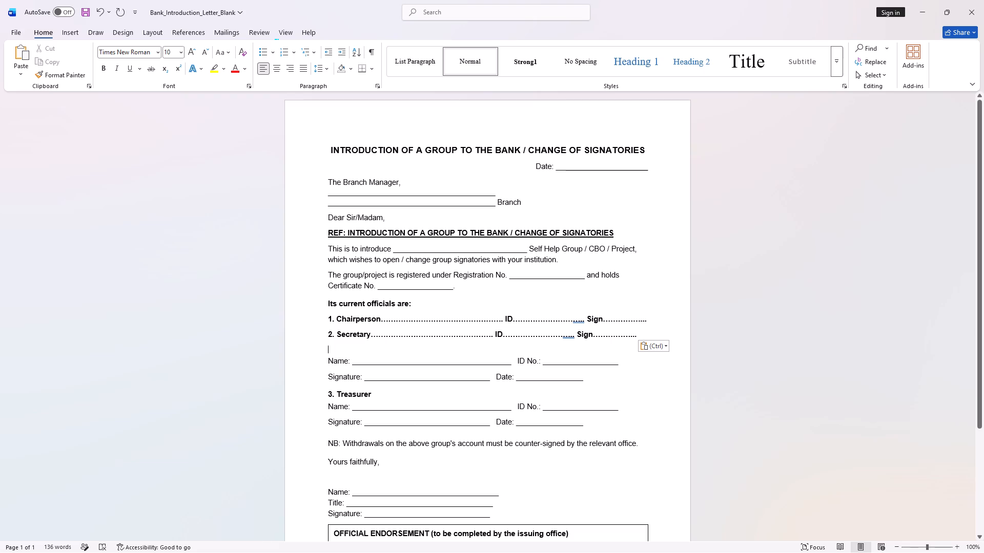
pyautogui.moveTo(601, 381); pyautogui.dragTo(366, 348)
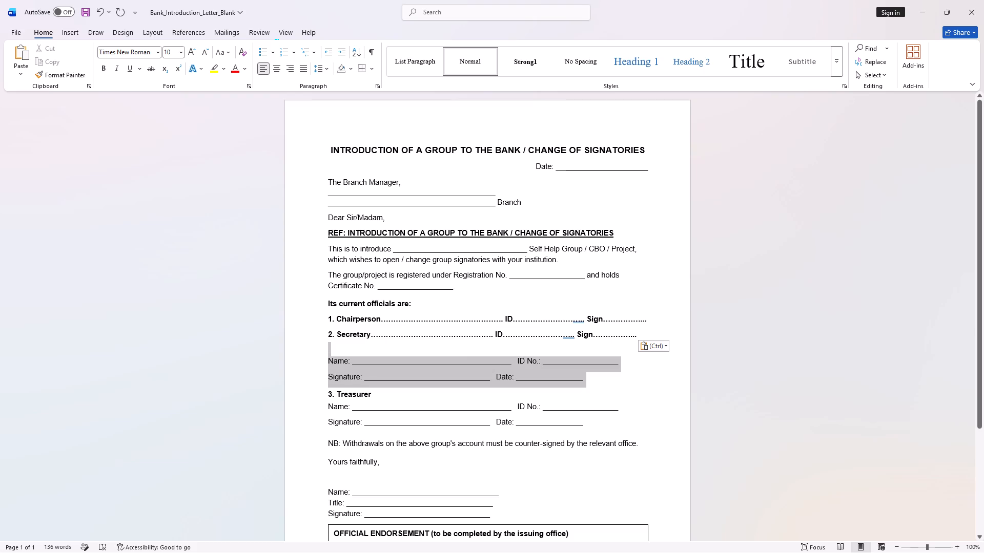
pyautogui.moveTo(366, 348); pyautogui.dragTo(359, 349)
pyautogui.press('BackSpace')
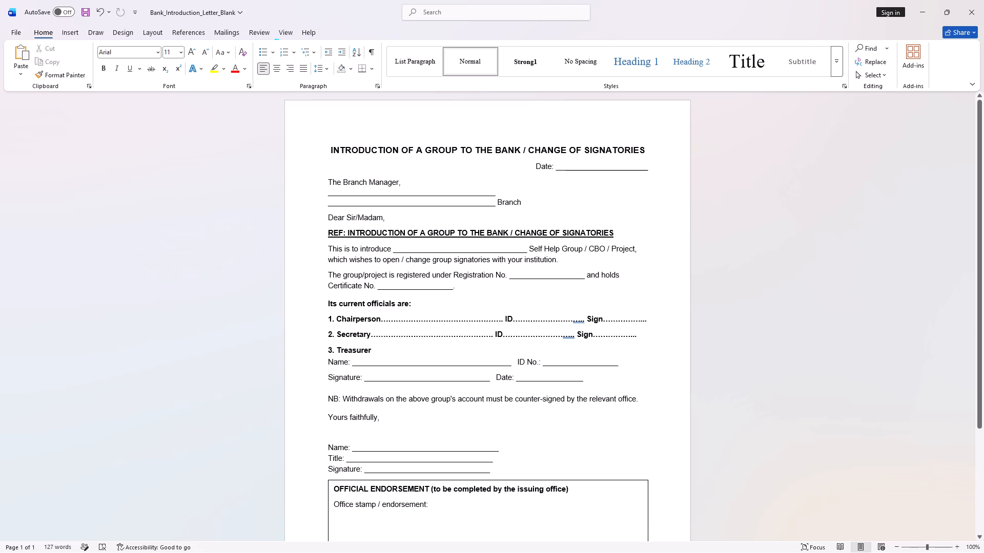
# Replace the Treasurer's old detail lines with the same copied dotted fields, leaving no blank line before the NB note.
pyautogui.click(382, 350)
pyautogui.hotkey('ctrl', 'v')
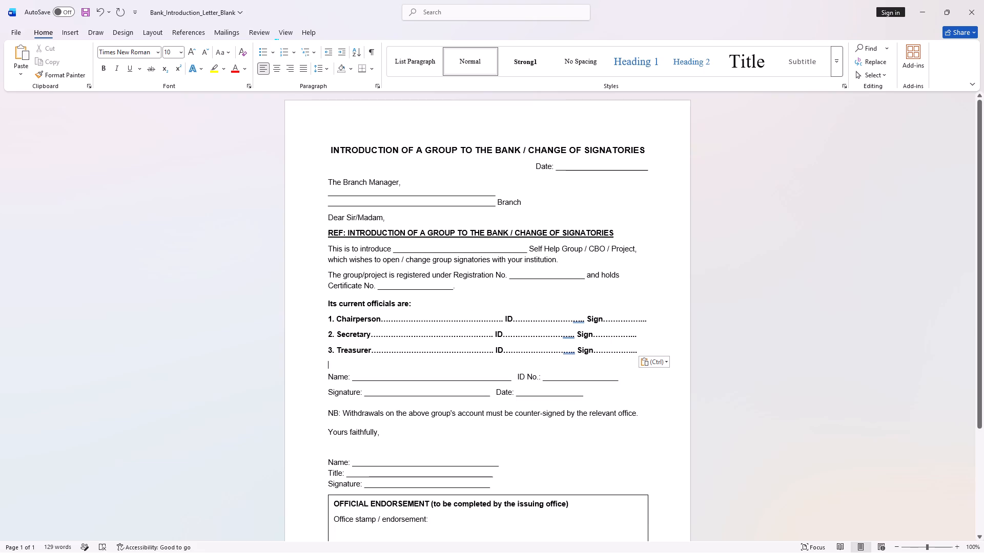
pyautogui.moveTo(601, 395); pyautogui.dragTo(322, 373)
pyautogui.press('BackSpace')
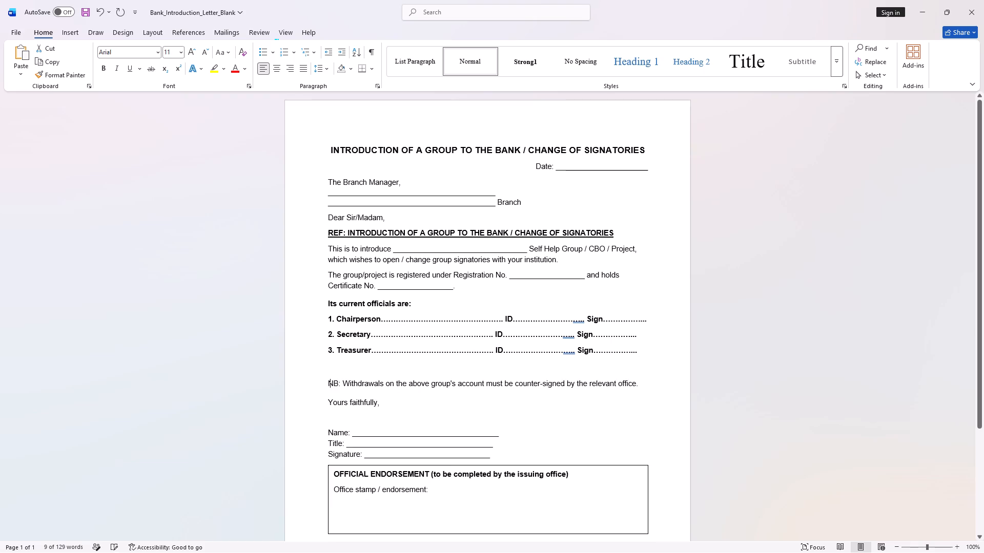
pyautogui.press('BackSpace')
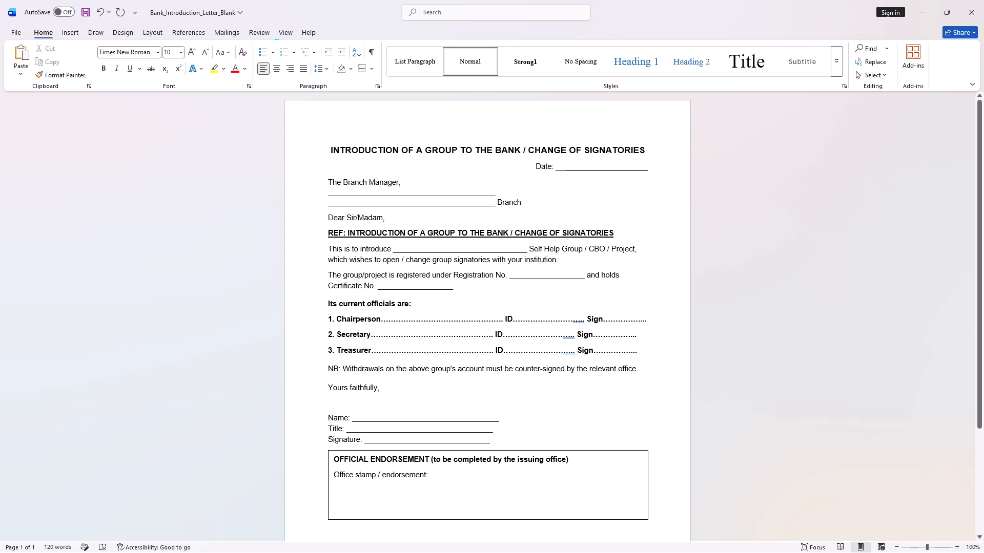
# Remove the numbering from the Chairperson, Secretary and Treasurer lines.
pyautogui.moveTo(641, 352); pyautogui.dragTo(335, 317)
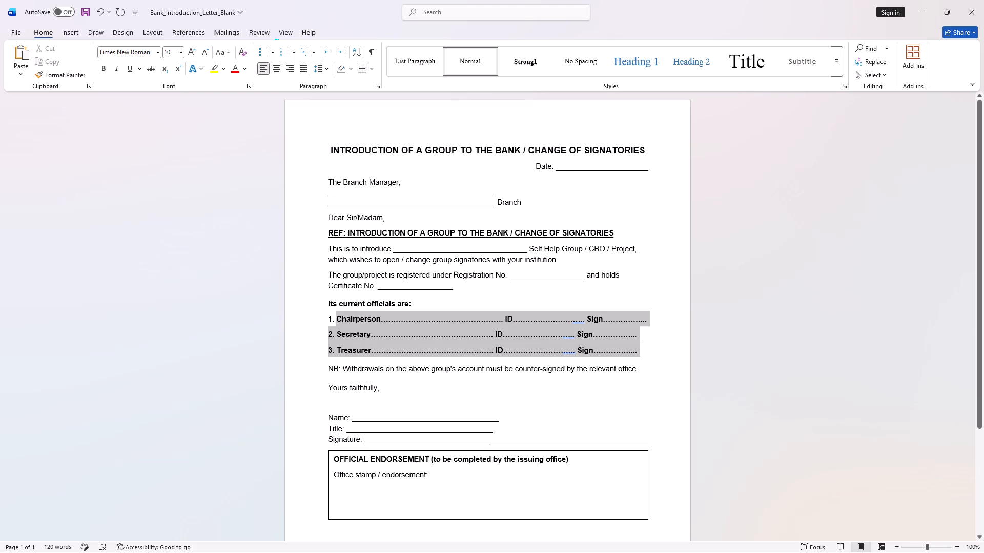
pyautogui.moveTo(335, 317); pyautogui.dragTo(320, 317)
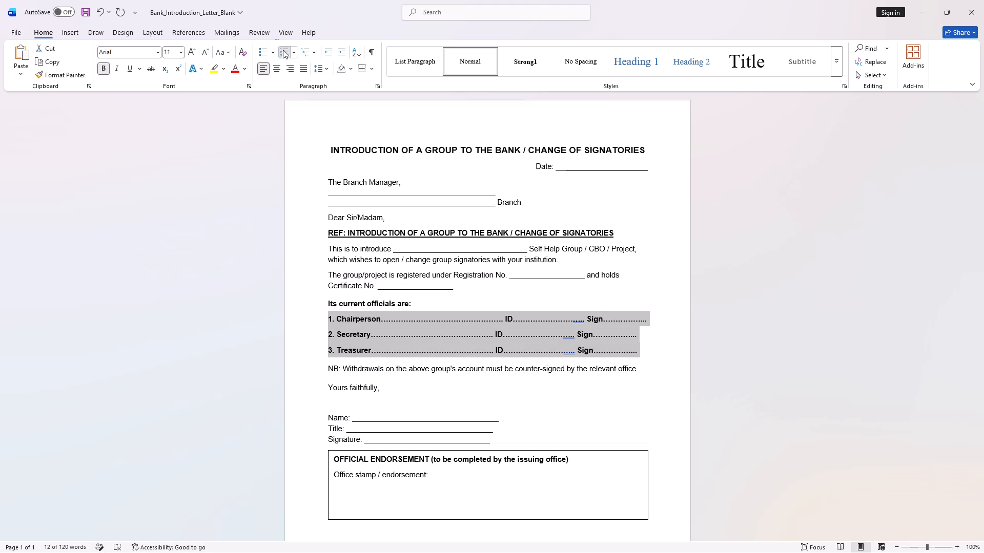
pyautogui.click(283, 50)
pyautogui.click(283, 50)
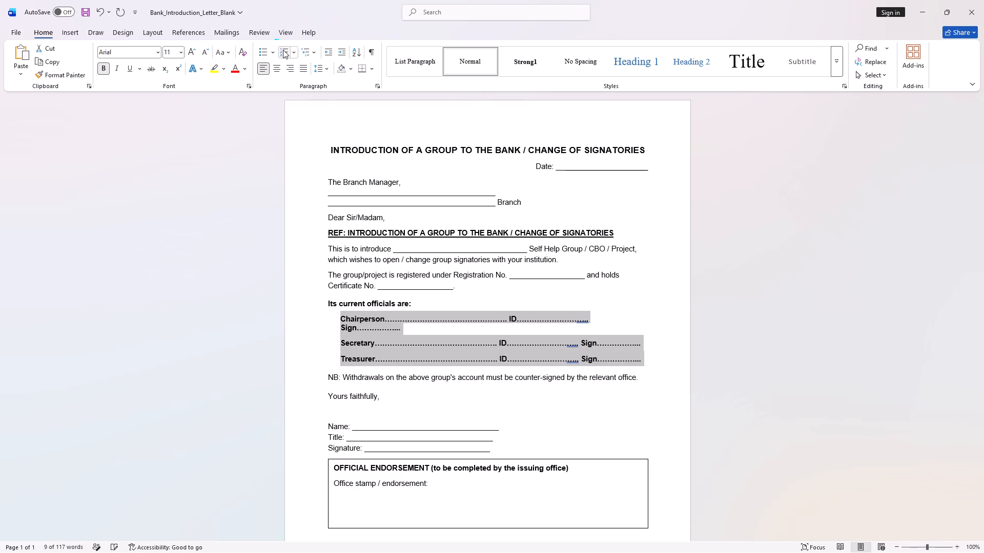
# Remove the left indent from the Chairperson, Secretary and Treasurer lines, keeping each on its own line below the officials heading.
pyautogui.click(344, 311)
pyautogui.click(341, 316)
pyautogui.press('BackSpace')
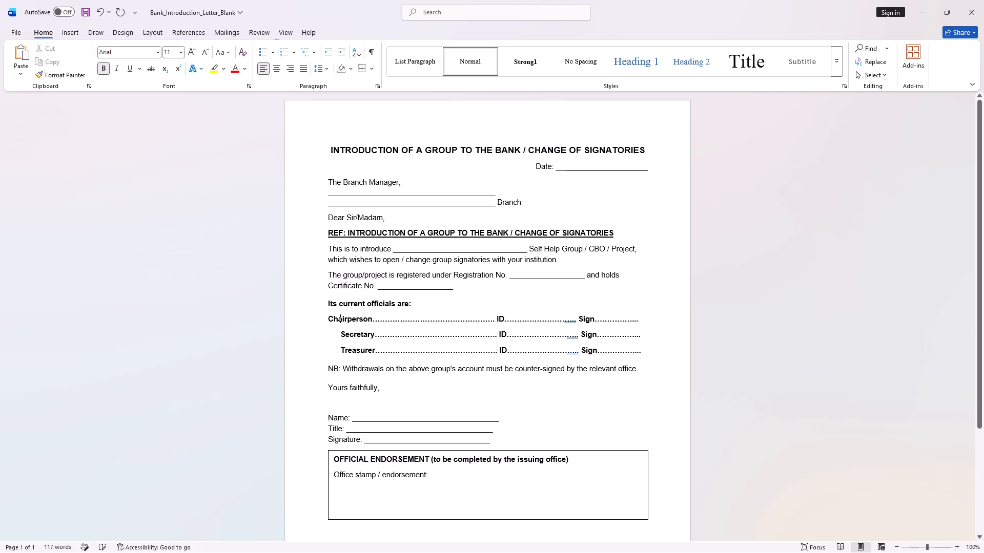
pyautogui.press('BackSpace')
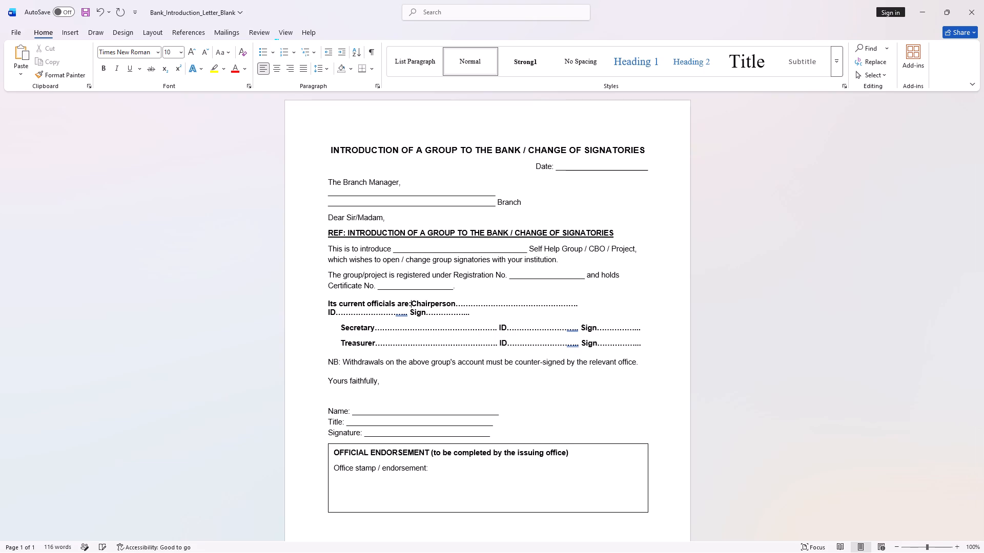
pyautogui.moveTo(100, 2); pyautogui.dragTo(100, 7)
pyautogui.click(100, 7)
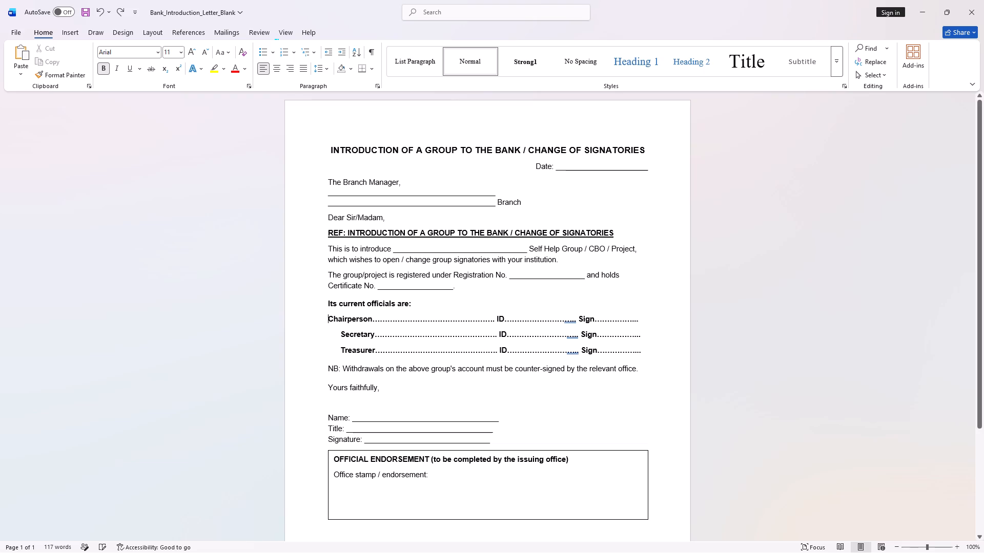
pyautogui.click(339, 338)
pyautogui.press('BackSpace')
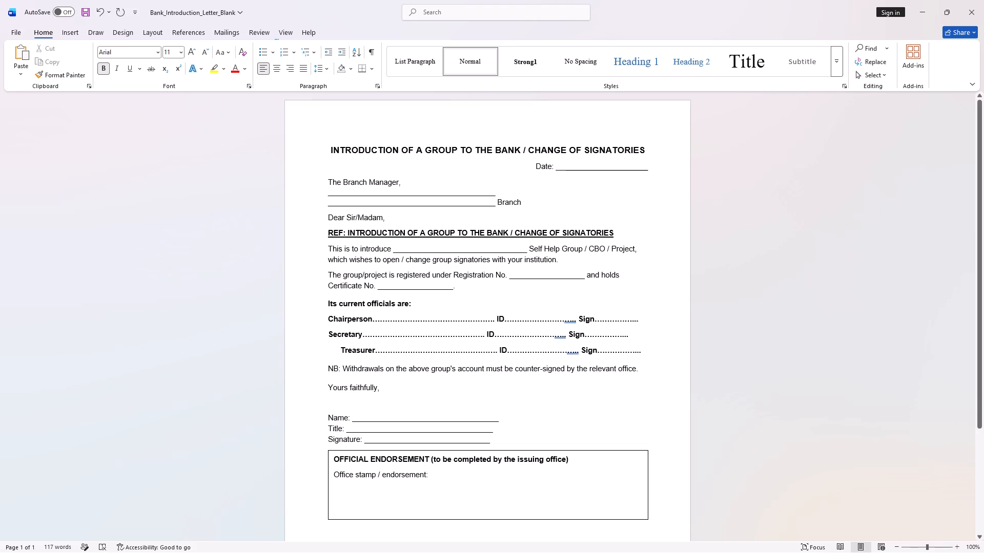
pyautogui.click(345, 346)
pyautogui.click(339, 349)
pyautogui.press('BackSpace')
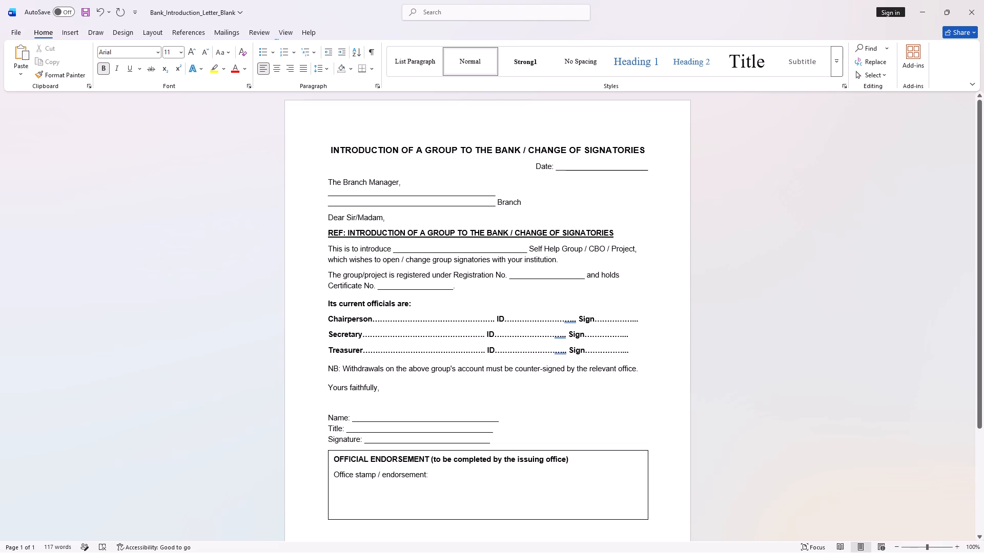
# Remove bold formatting from the Chairperson, Secretary and Treasurer lines.
pyautogui.click(505, 324)
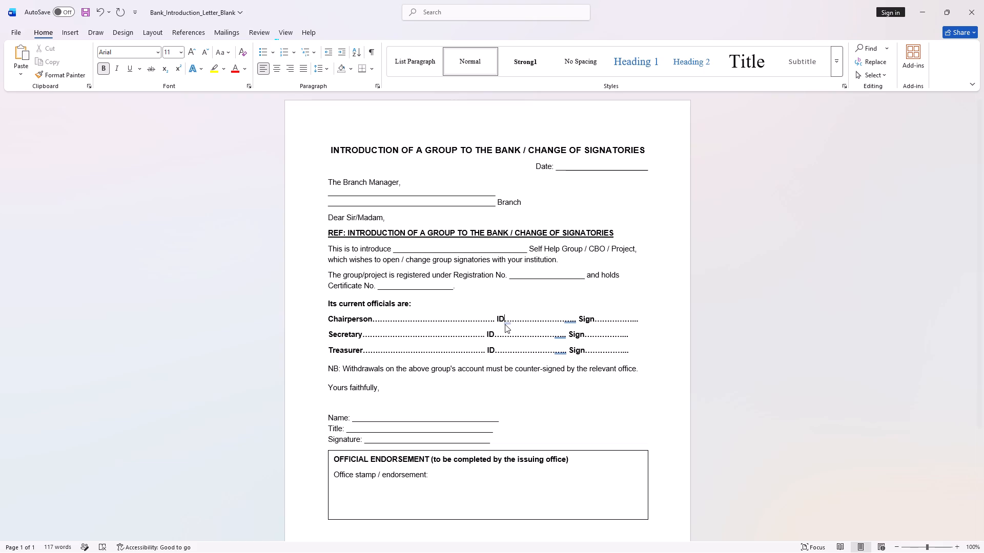
pyautogui.moveTo(640, 356); pyautogui.dragTo(356, 315)
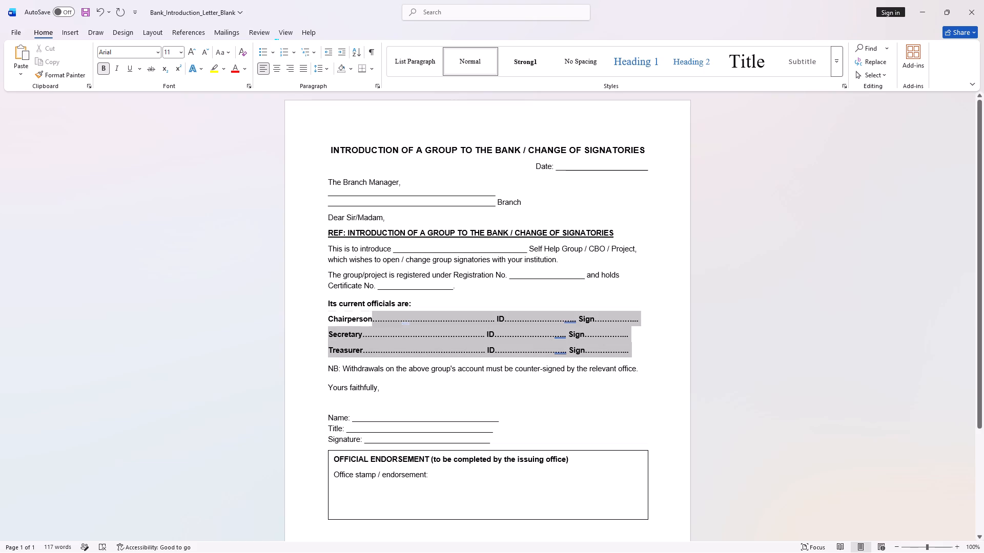
pyautogui.moveTo(356, 315); pyautogui.dragTo(331, 323)
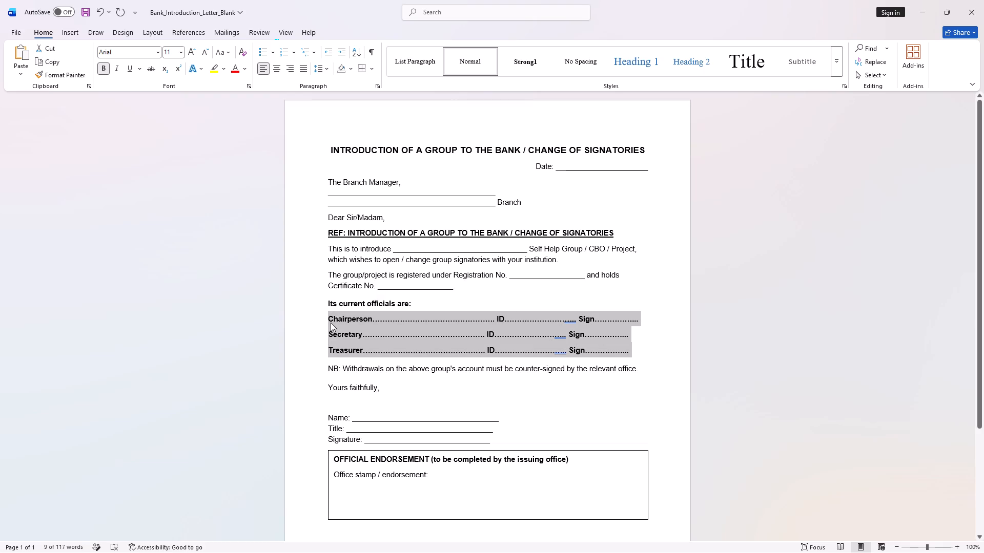
pyautogui.hotkey('ctrl', 'b')
pyautogui.click(439, 349)
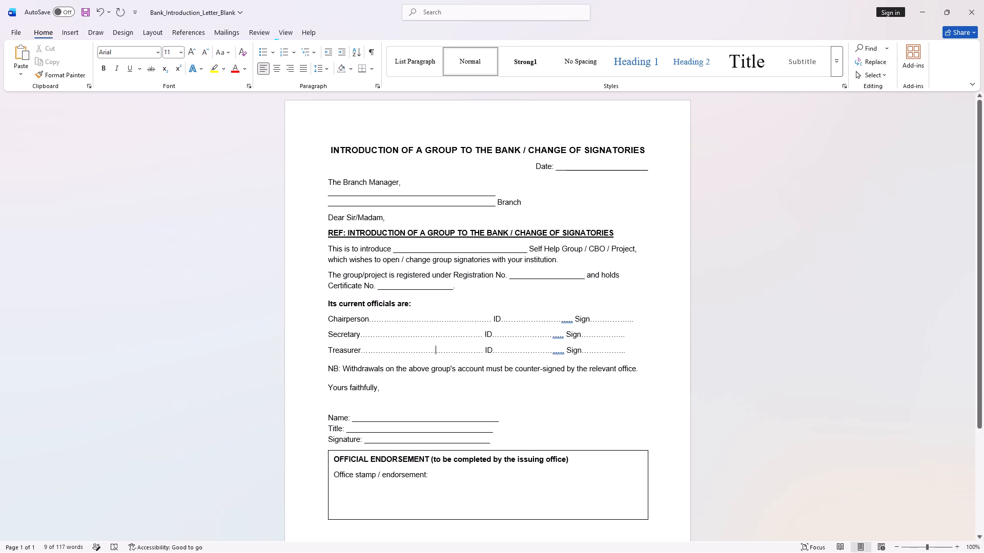
# Change the ID label to "ID No" in the Chairperson, Secretary and Treasurer lines.
pyautogui.click(489, 322)
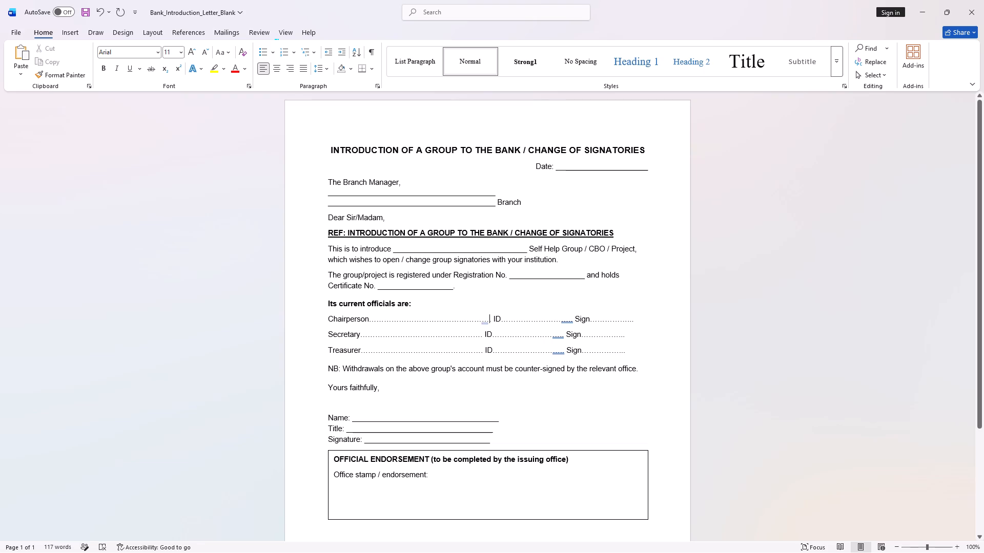
pyautogui.click(501, 323)
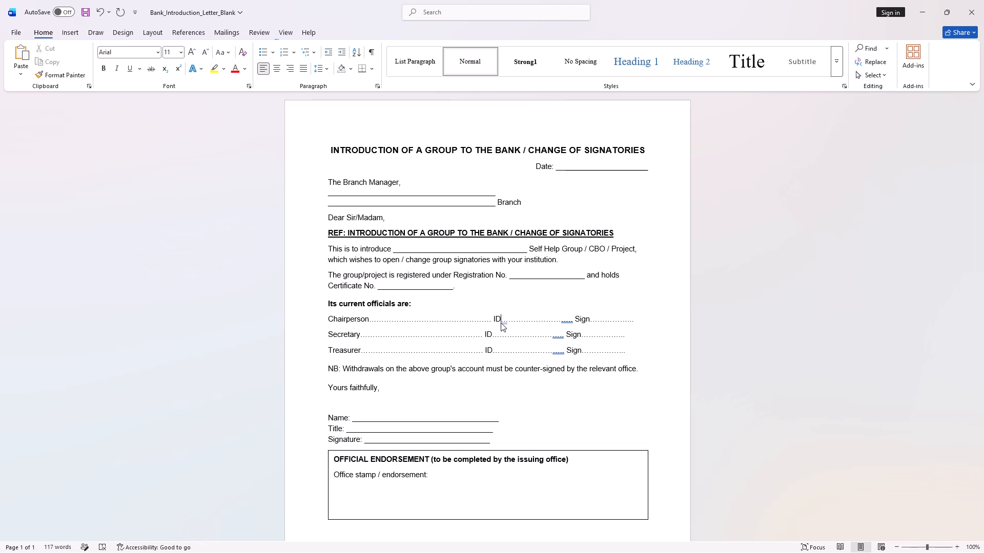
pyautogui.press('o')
pyautogui.click(491, 334)
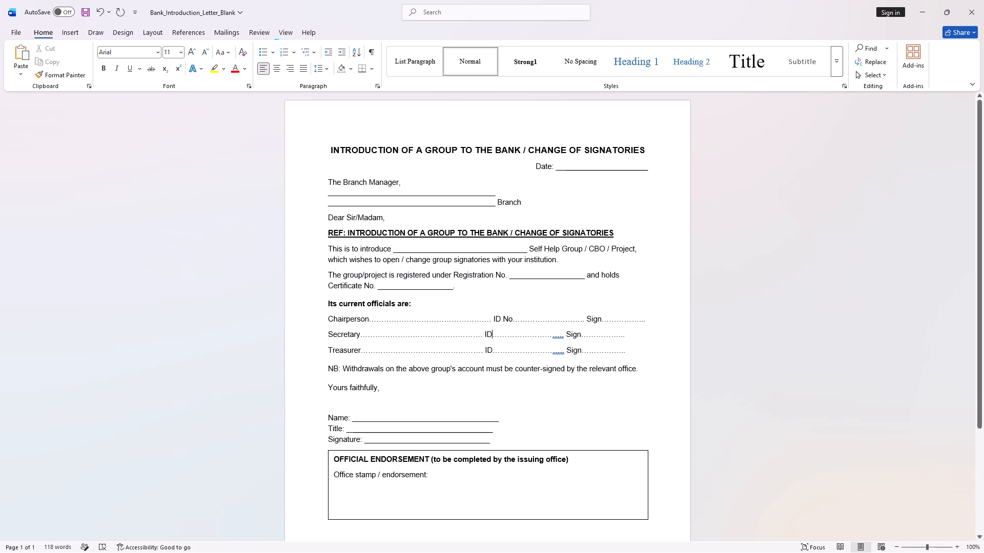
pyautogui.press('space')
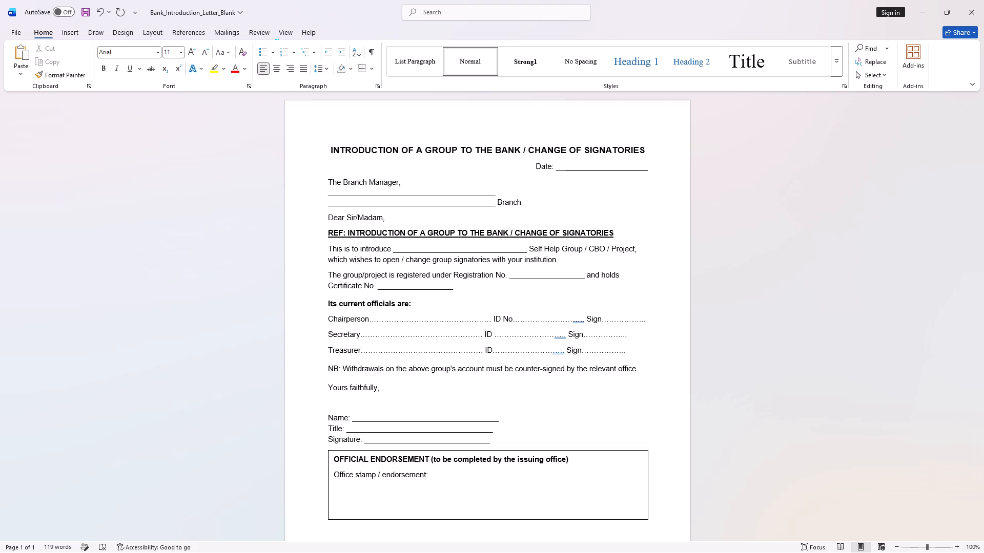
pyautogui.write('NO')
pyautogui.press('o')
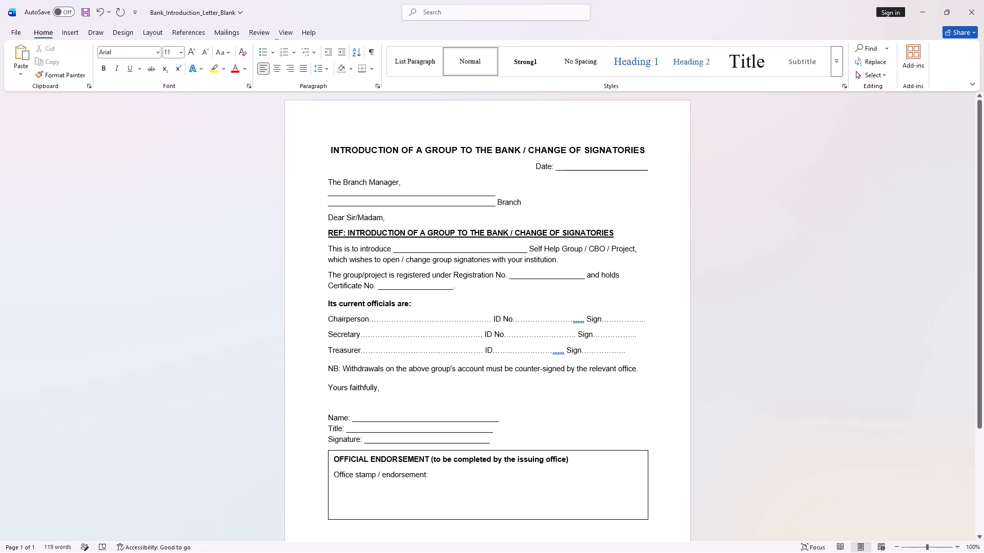
pyautogui.click(493, 350)
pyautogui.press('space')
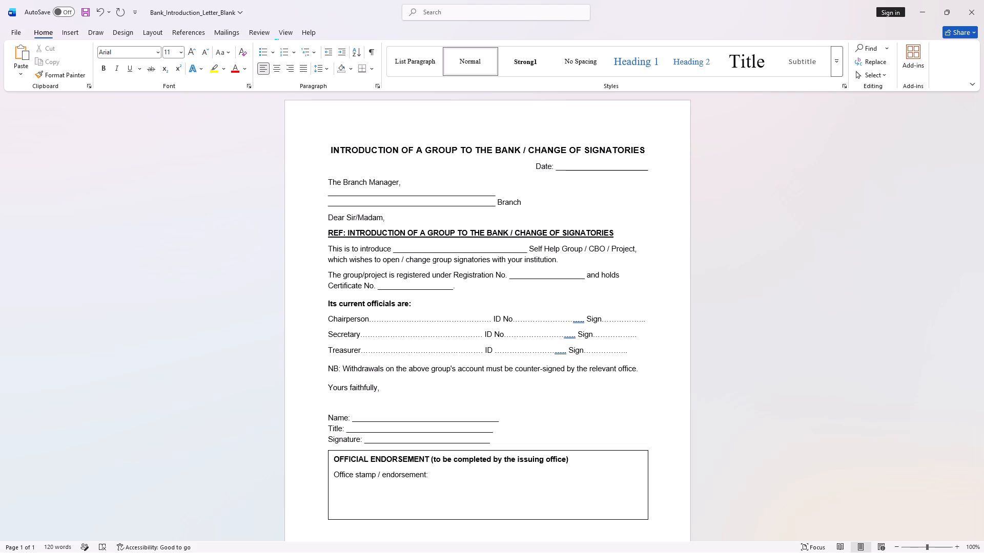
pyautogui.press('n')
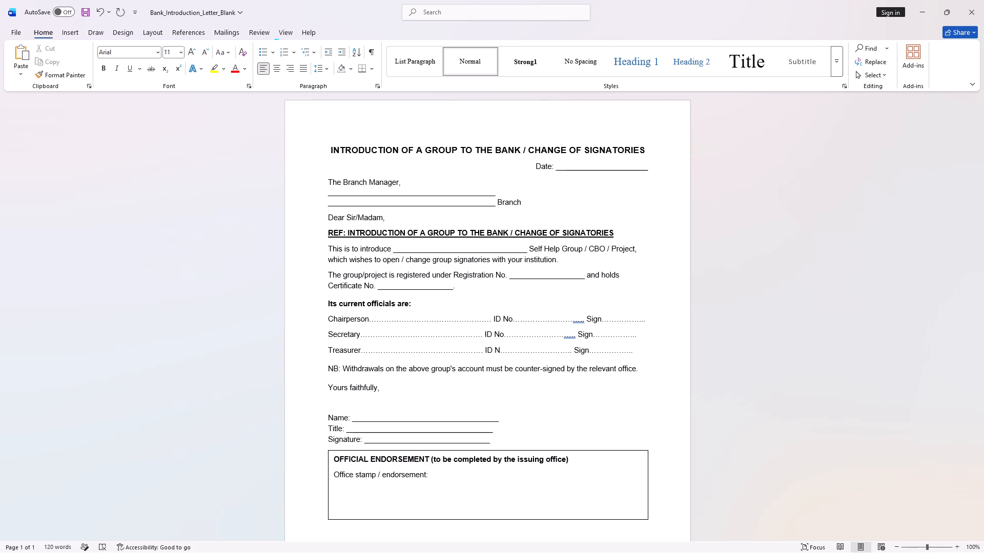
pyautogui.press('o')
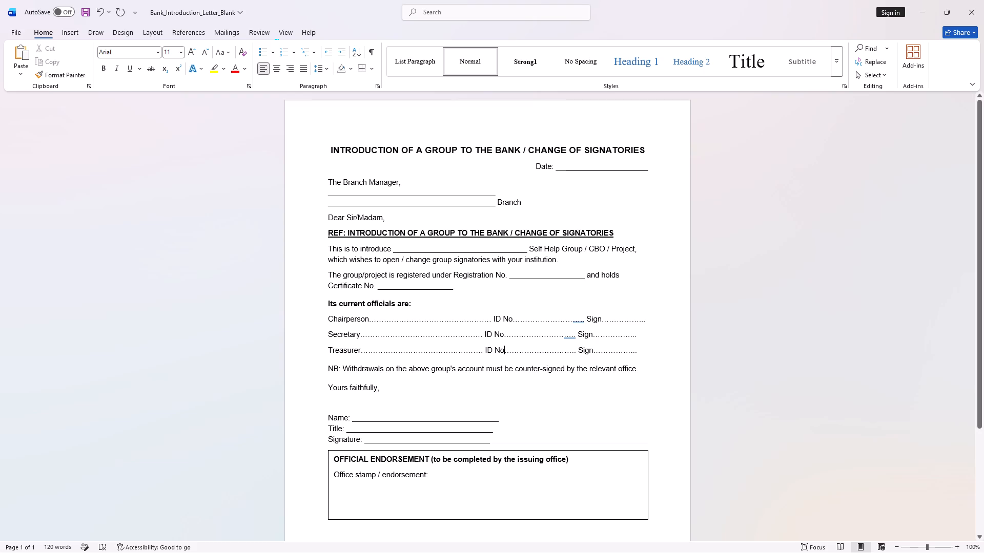
# Extend the Secretary's dotted name field by a few dots, undoing the excess so the row fits on one line.
pyautogui.click(485, 333)
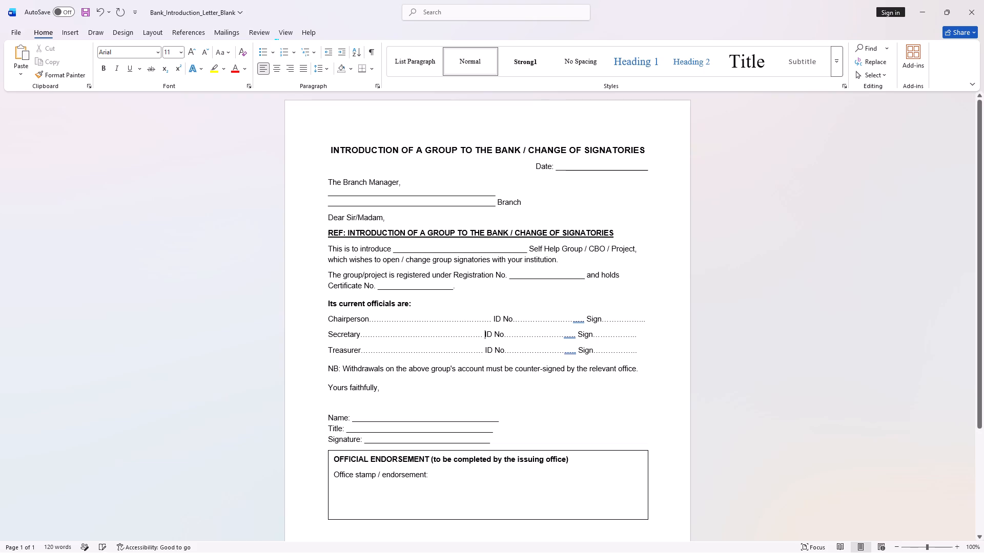
pyautogui.click(483, 336)
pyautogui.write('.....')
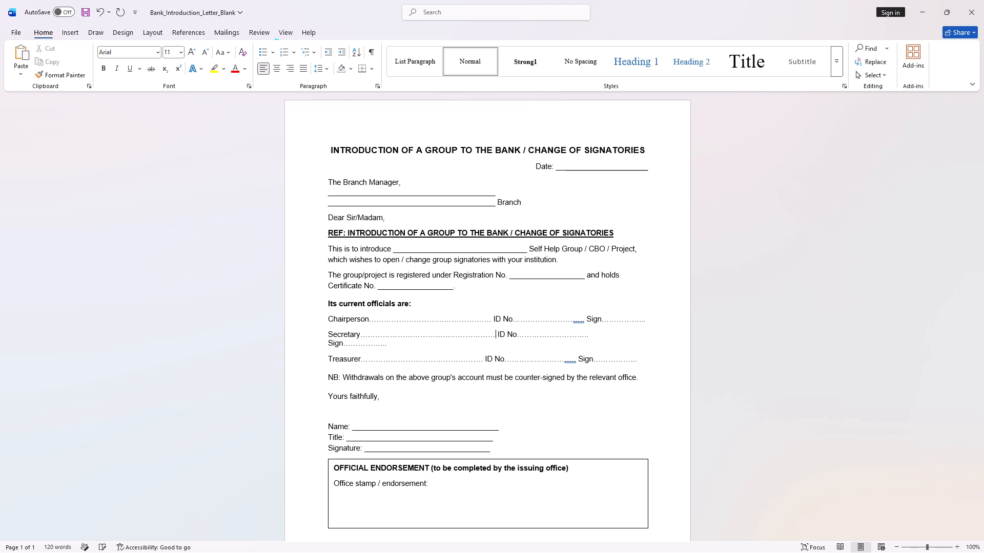
pyautogui.click(104, 12)
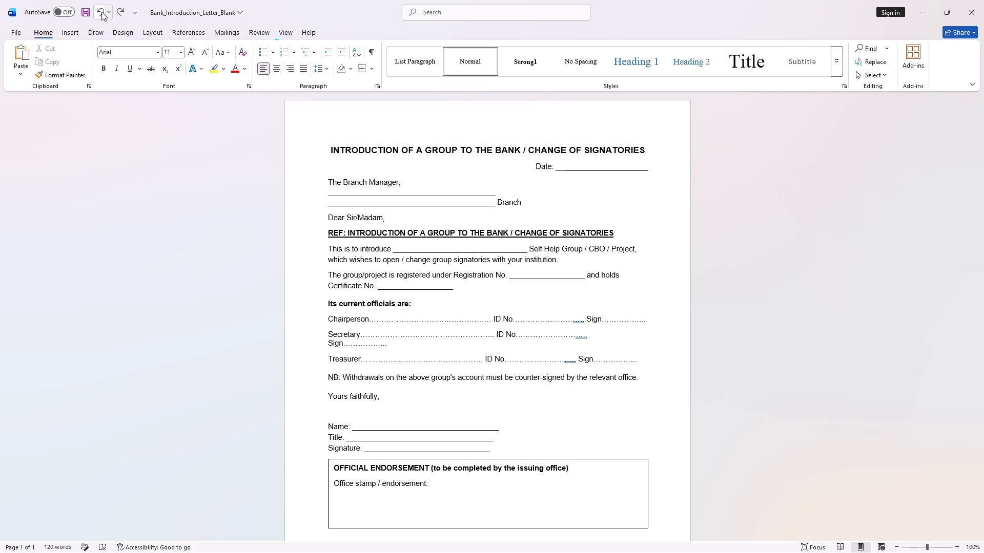
pyautogui.click(101, 12)
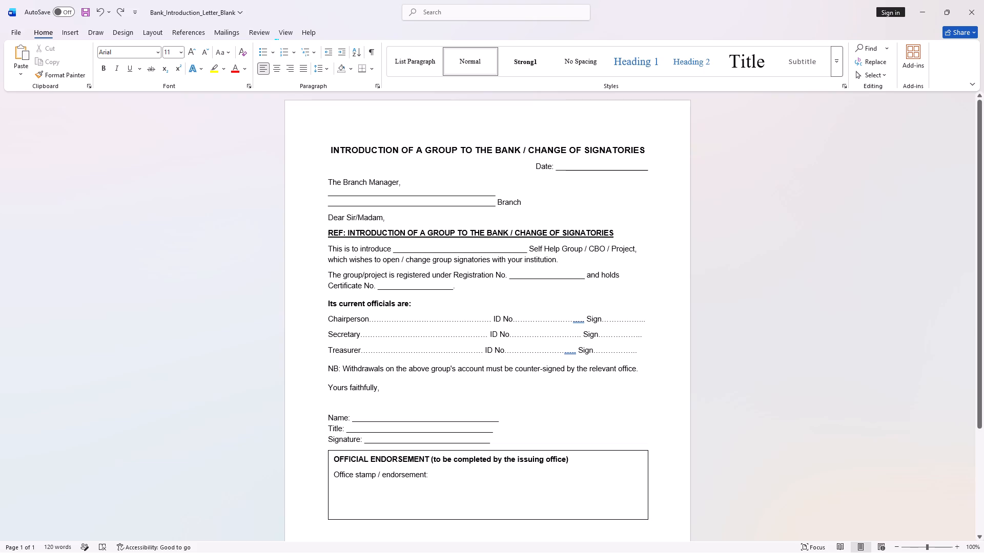
# Delete everything below the NB note, from "Yours faithfully," through the official endorsement box.
pyautogui.moveTo(314, 418); pyautogui.dragTo(385, 438)
pyautogui.moveTo(326, 385); pyautogui.dragTo(578, 552)
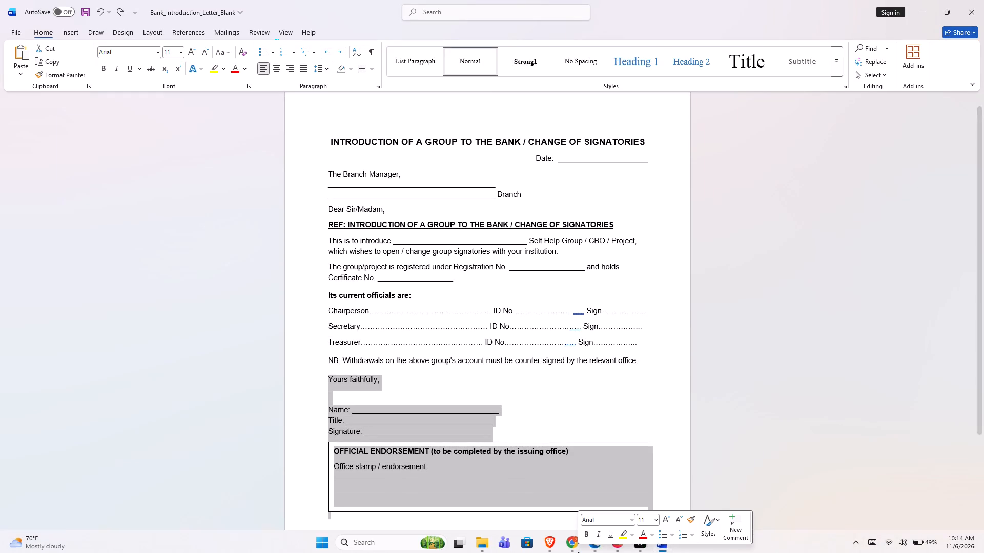
pyautogui.press('BackSpace')
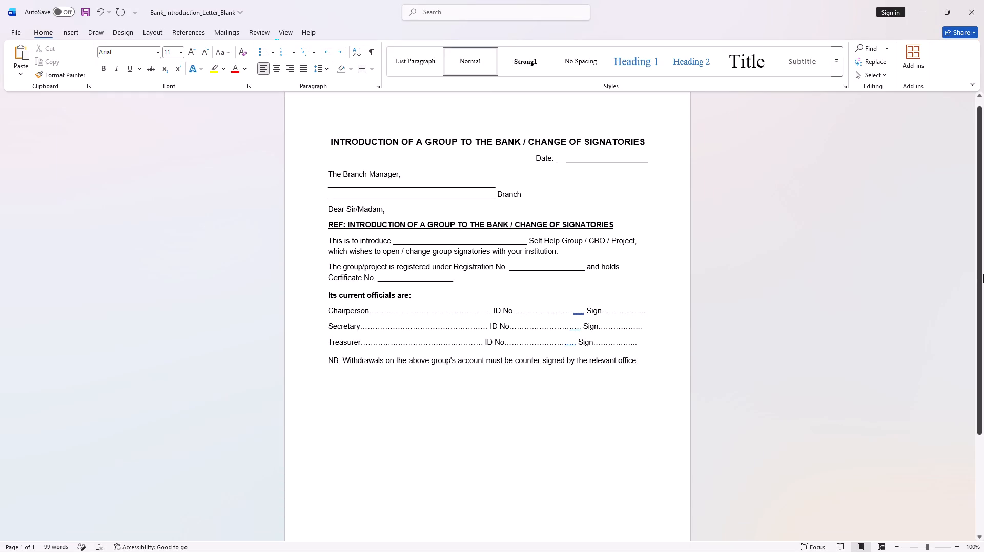
# Delete the word "Branch" after the second blank line under "The Branch Manager,".
pyautogui.moveTo(983, 273); pyautogui.dragTo(983, 140)
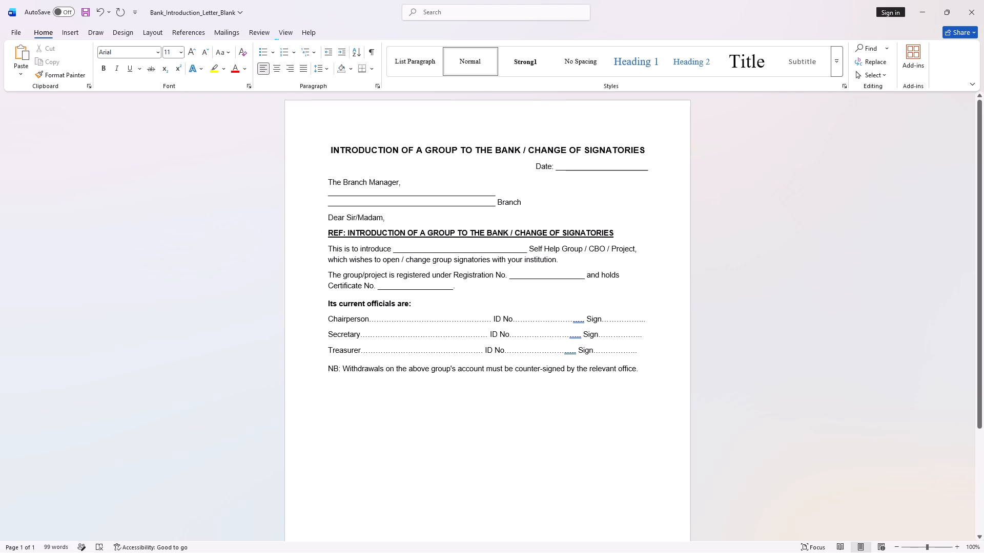
pyautogui.moveTo(499, 203); pyautogui.dragTo(513, 203)
pyautogui.moveTo(513, 203); pyautogui.dragTo(529, 207)
pyautogui.press('BackSpace')
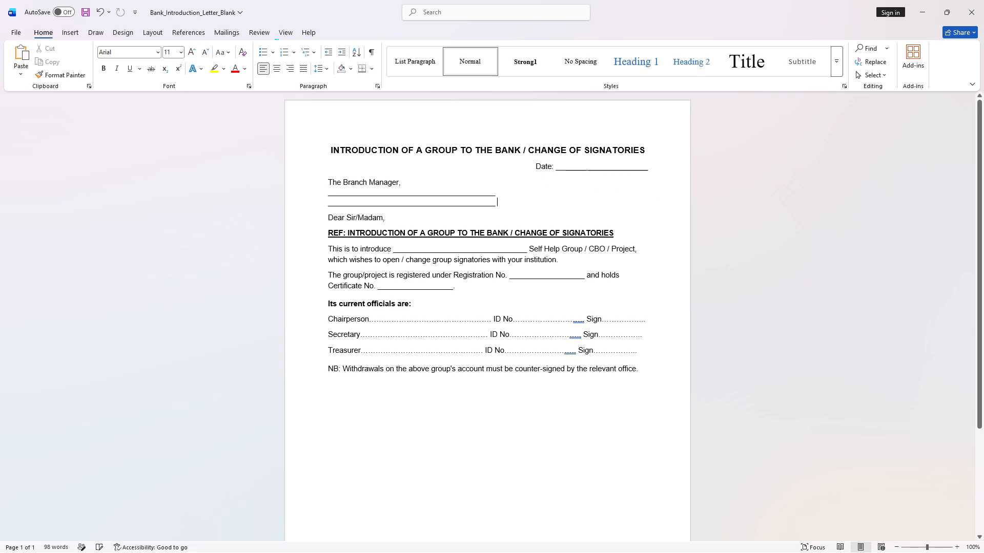
# Delete the "Dear Sir/Madam," salutation line above the REF heading.
pyautogui.moveTo(388, 217); pyautogui.dragTo(338, 216)
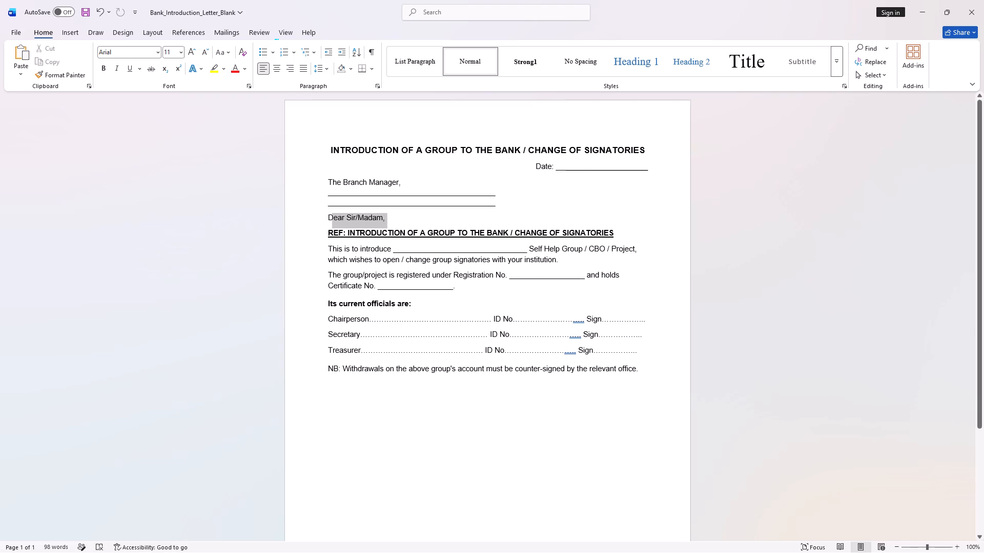
pyautogui.moveTo(338, 216); pyautogui.dragTo(311, 216)
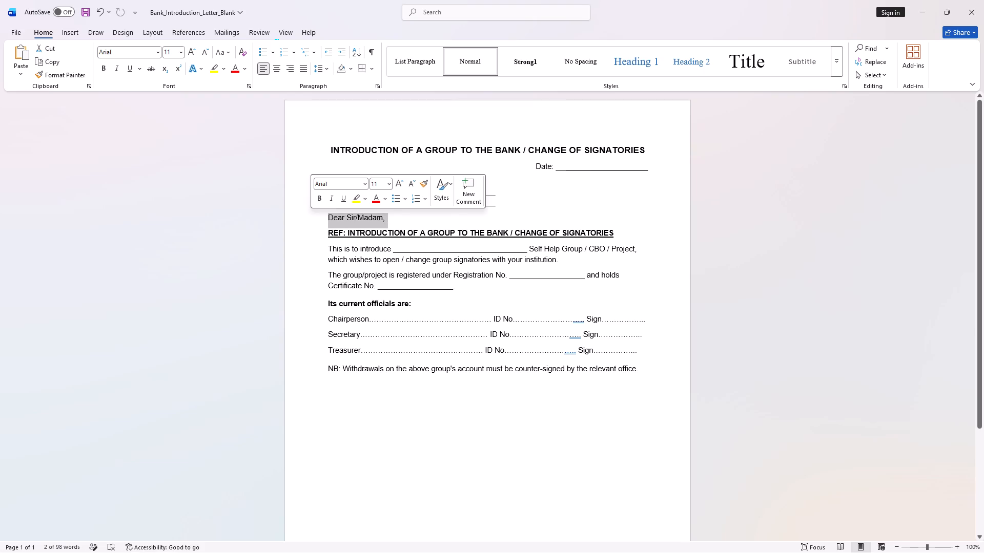
pyautogui.press('BackSpace')
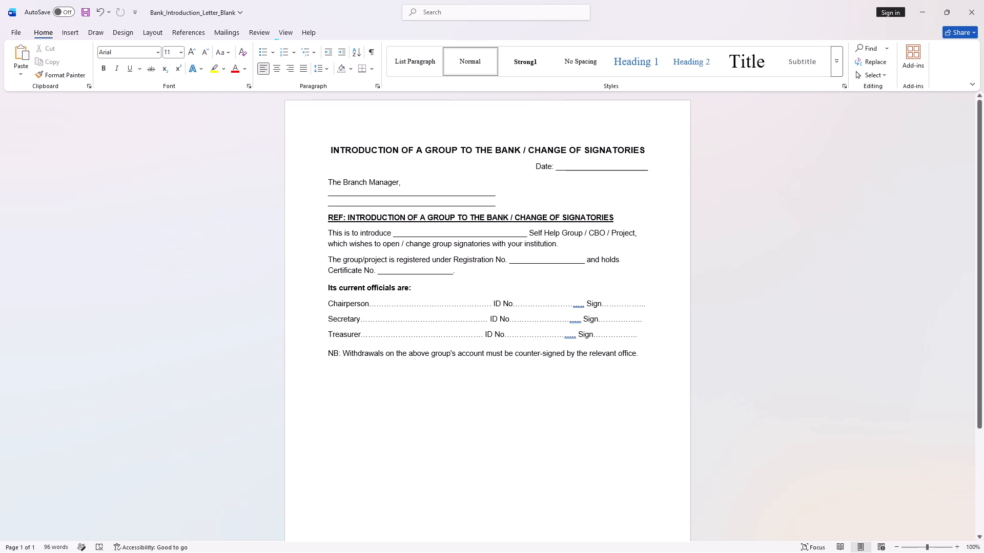
# Replace the first underscored blank line below "The Branch Manager," with a dotted line of similar length.
pyautogui.moveTo(496, 197); pyautogui.dragTo(327, 196)
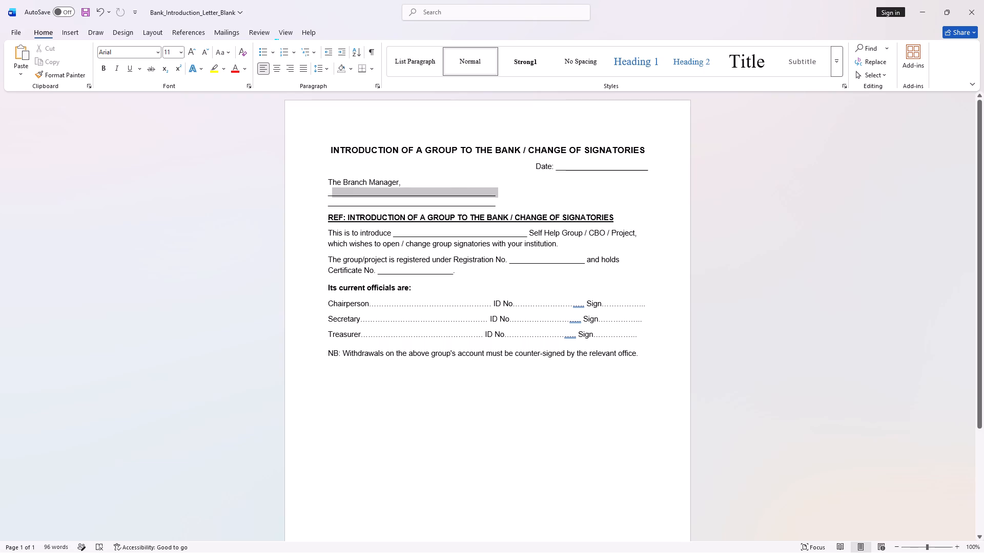
pyautogui.moveTo(327, 196); pyautogui.dragTo(324, 197)
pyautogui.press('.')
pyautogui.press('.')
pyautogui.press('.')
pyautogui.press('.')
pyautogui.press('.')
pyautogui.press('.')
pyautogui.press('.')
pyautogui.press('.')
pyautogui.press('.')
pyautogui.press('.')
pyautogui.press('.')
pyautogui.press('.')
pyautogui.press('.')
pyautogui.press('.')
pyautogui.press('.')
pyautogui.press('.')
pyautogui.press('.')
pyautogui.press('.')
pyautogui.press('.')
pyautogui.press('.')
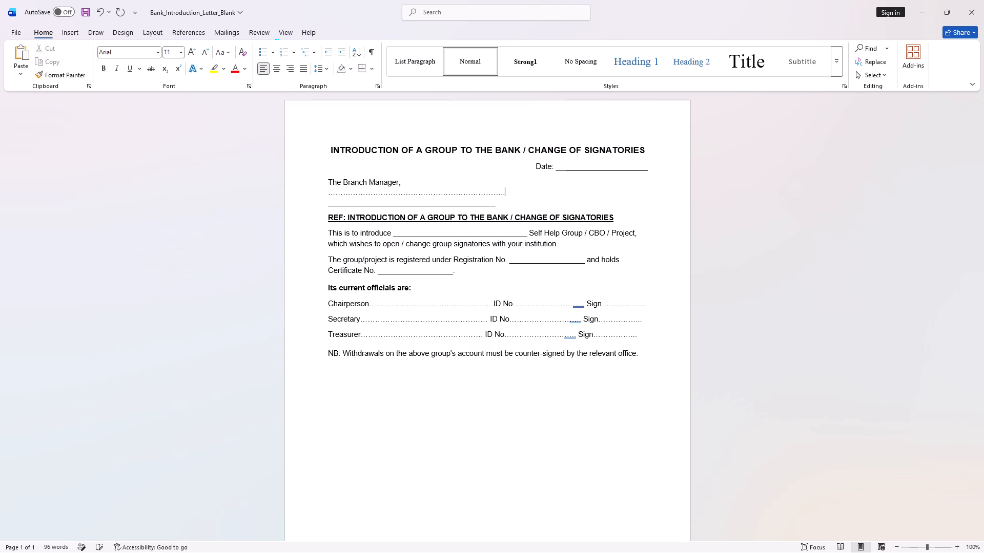
# Replace the second underscored blank line below "The Branch Manager," with a dotted line matching the one above it.
pyautogui.moveTo(500, 205); pyautogui.dragTo(334, 203)
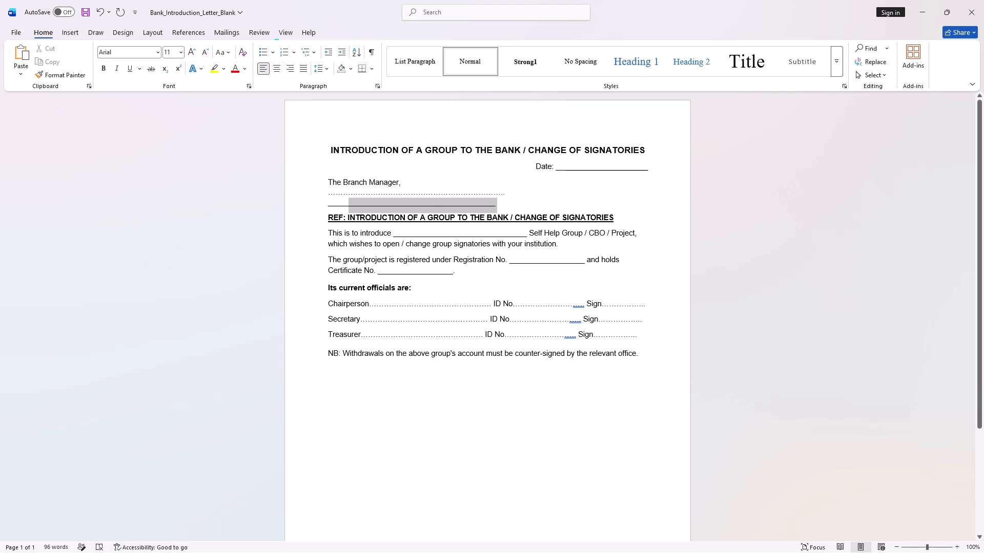
pyautogui.moveTo(334, 203); pyautogui.dragTo(324, 203)
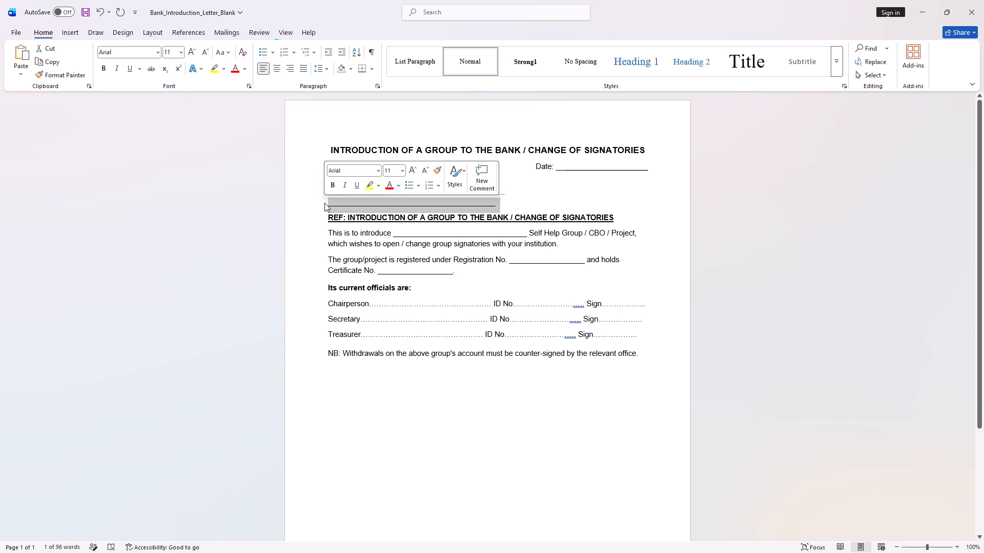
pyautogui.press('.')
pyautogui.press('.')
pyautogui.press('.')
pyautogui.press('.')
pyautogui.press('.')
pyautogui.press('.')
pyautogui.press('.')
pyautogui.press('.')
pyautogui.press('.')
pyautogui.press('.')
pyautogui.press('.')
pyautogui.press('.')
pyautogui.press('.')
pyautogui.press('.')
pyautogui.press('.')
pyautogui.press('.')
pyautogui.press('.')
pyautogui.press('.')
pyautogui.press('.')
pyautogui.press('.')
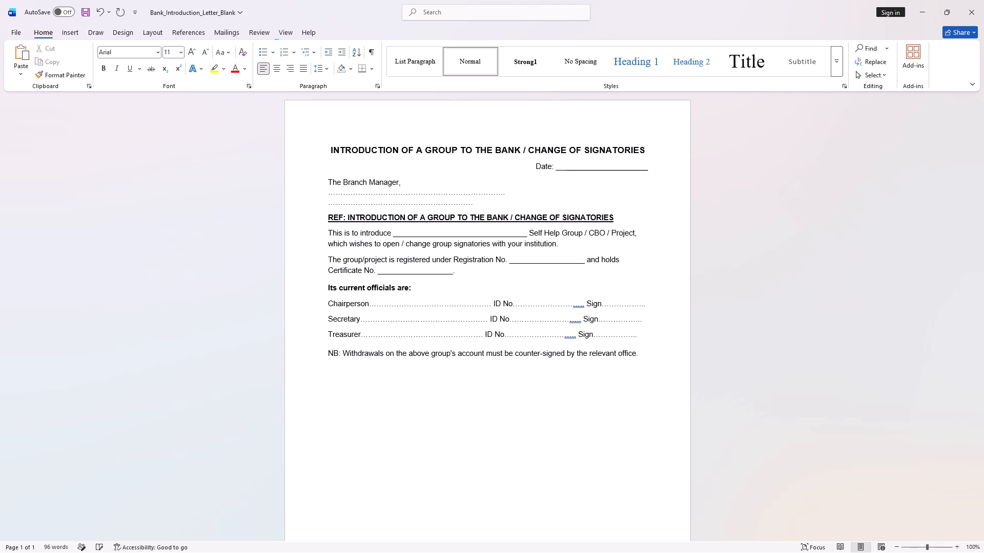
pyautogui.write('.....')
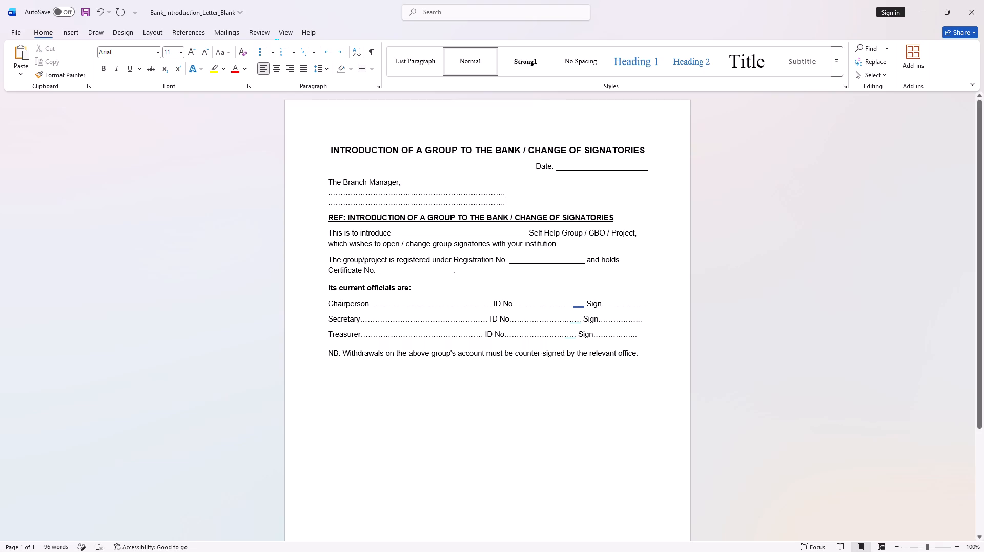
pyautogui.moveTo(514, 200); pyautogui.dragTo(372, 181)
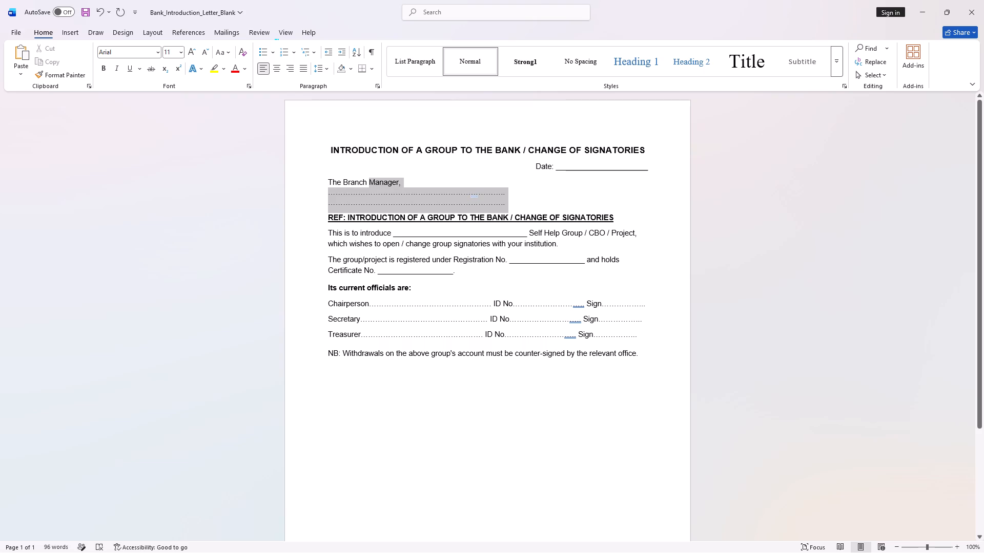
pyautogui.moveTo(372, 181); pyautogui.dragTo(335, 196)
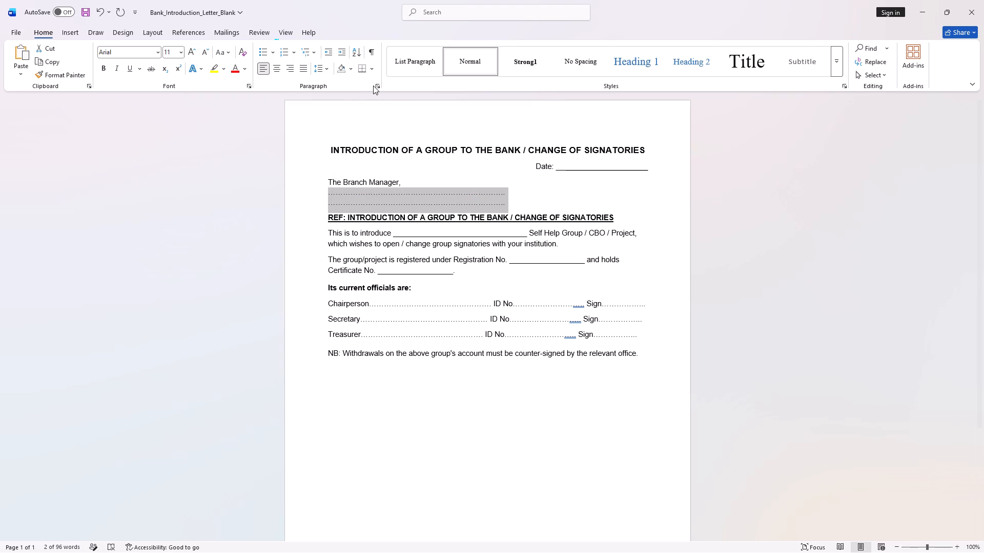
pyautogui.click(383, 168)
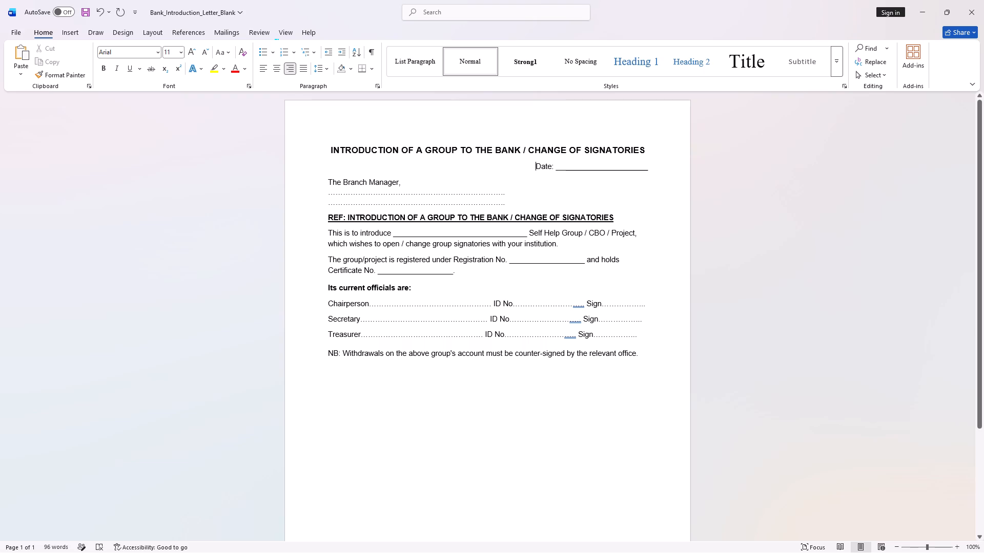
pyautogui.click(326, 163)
# Set the font of the whole letter to Times New Roman.
pyautogui.hotkey('ctrl', 'a')
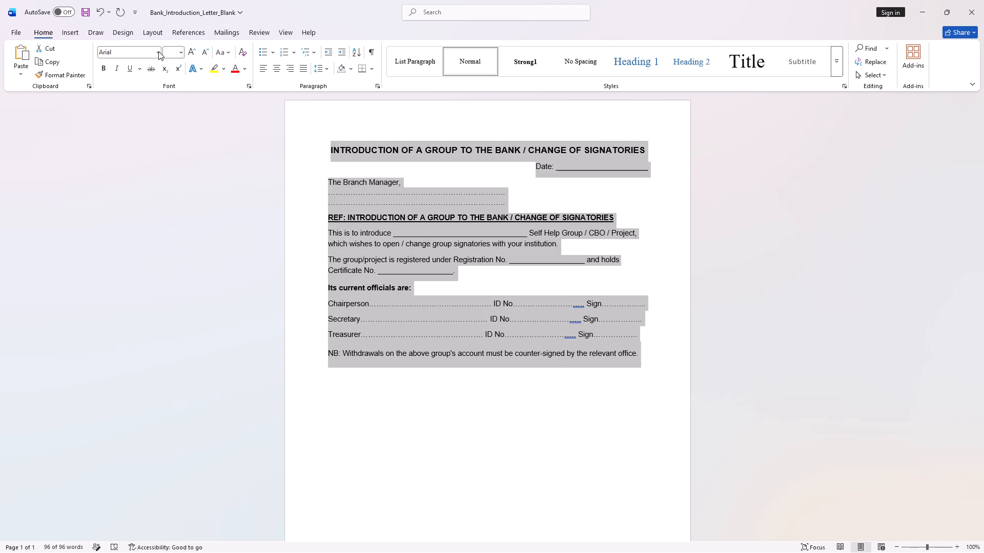
pyautogui.click(158, 51)
pyautogui.click(159, 124)
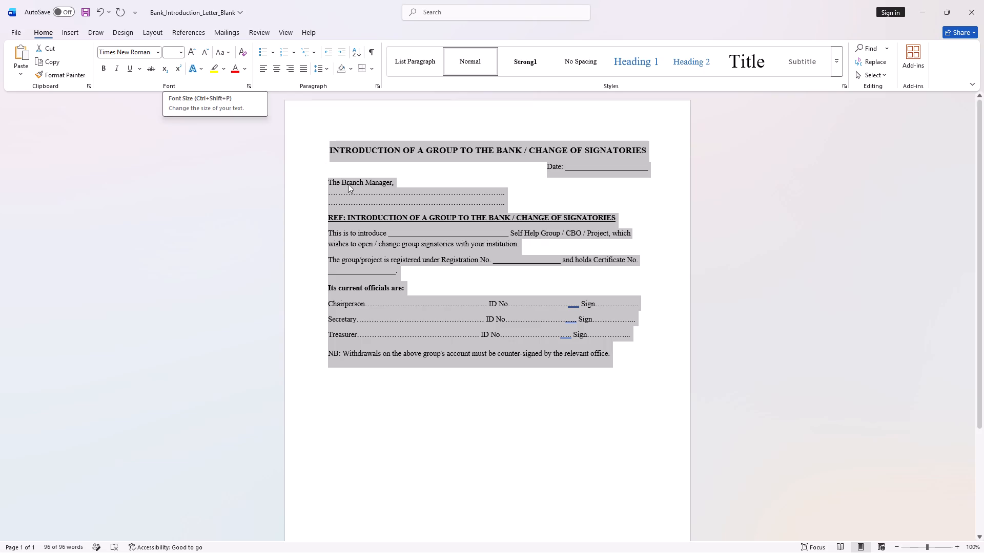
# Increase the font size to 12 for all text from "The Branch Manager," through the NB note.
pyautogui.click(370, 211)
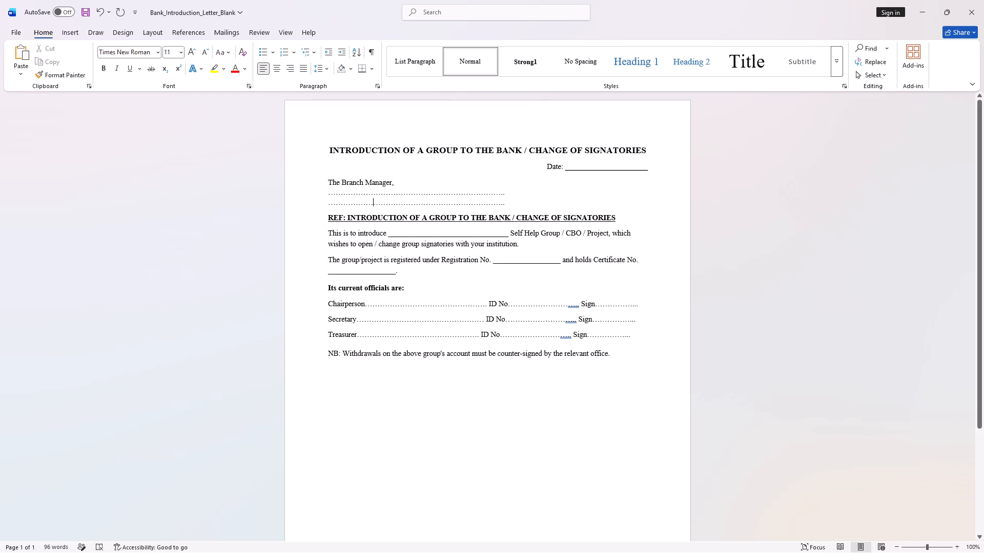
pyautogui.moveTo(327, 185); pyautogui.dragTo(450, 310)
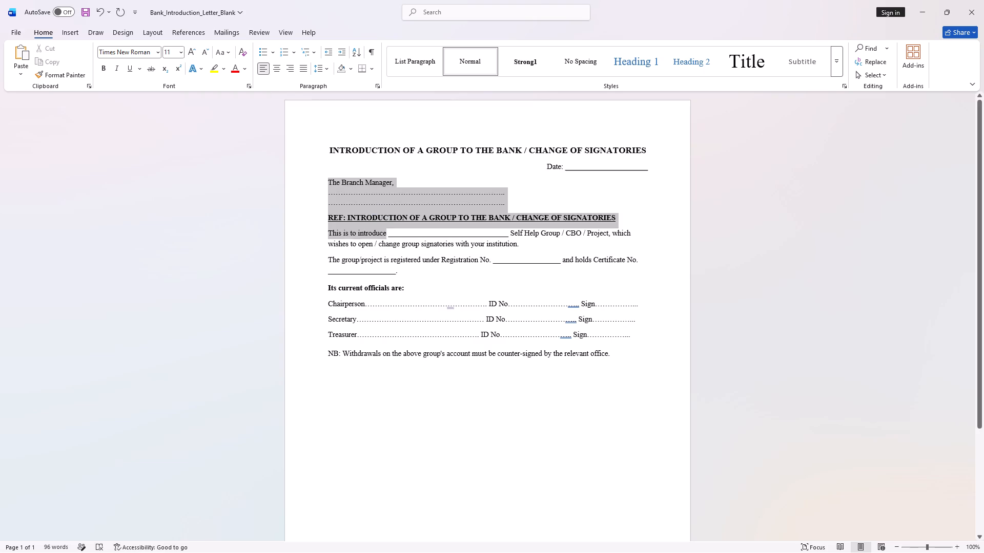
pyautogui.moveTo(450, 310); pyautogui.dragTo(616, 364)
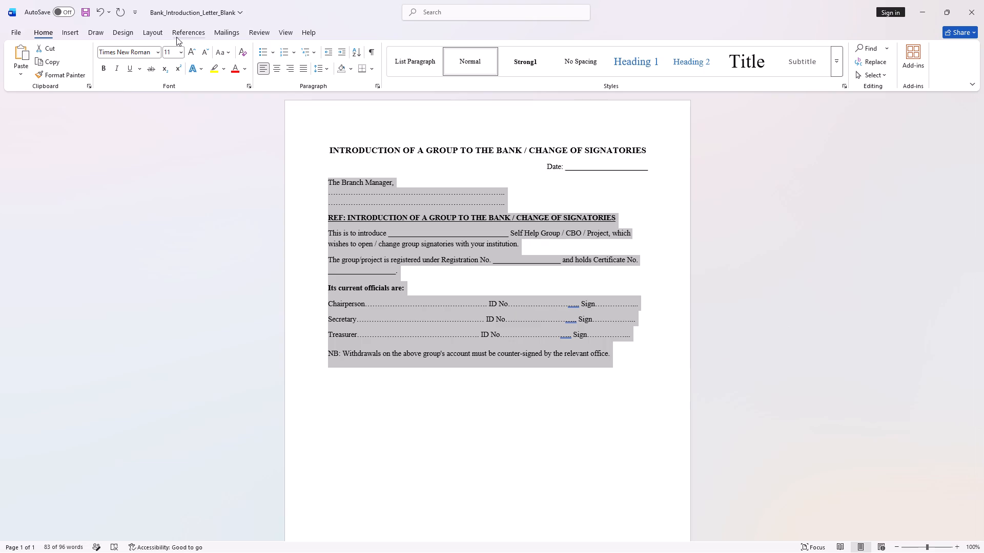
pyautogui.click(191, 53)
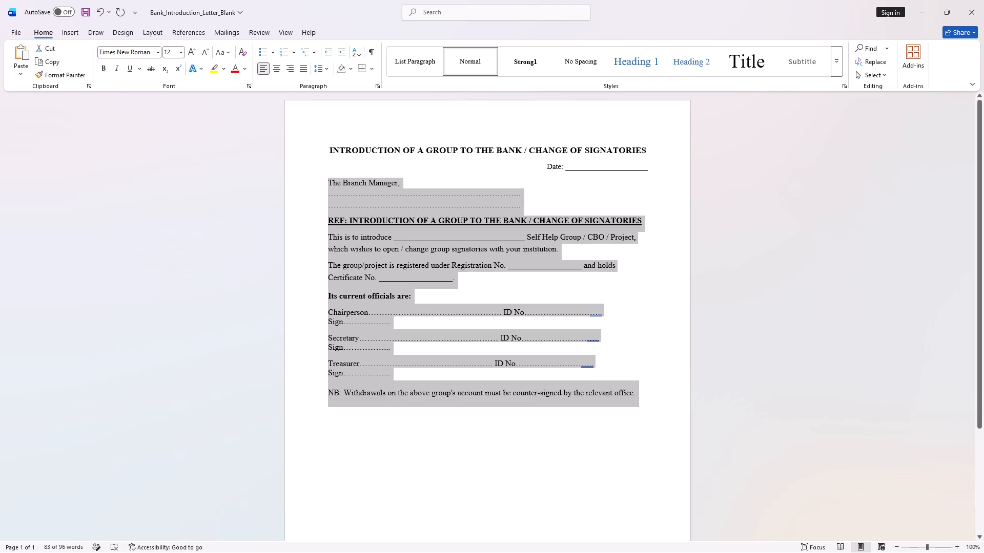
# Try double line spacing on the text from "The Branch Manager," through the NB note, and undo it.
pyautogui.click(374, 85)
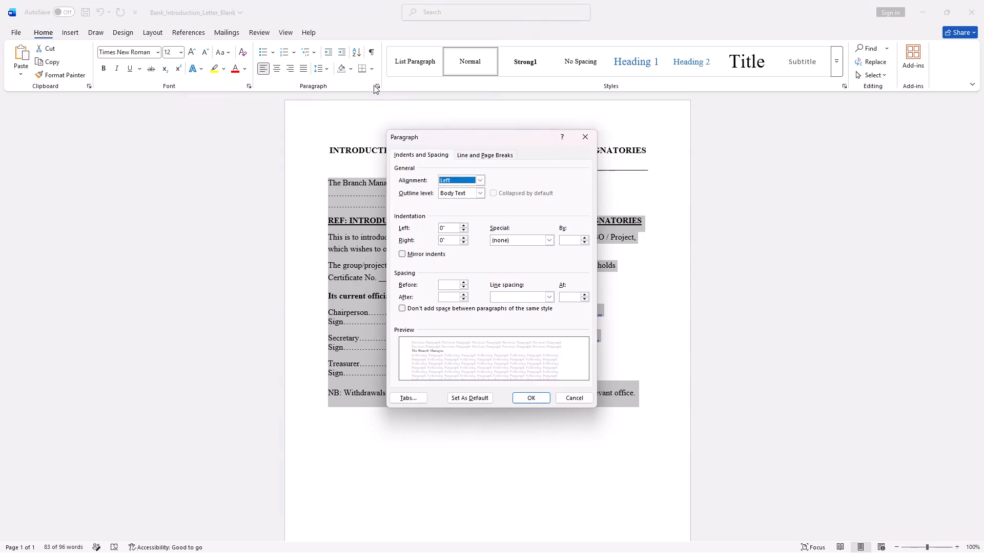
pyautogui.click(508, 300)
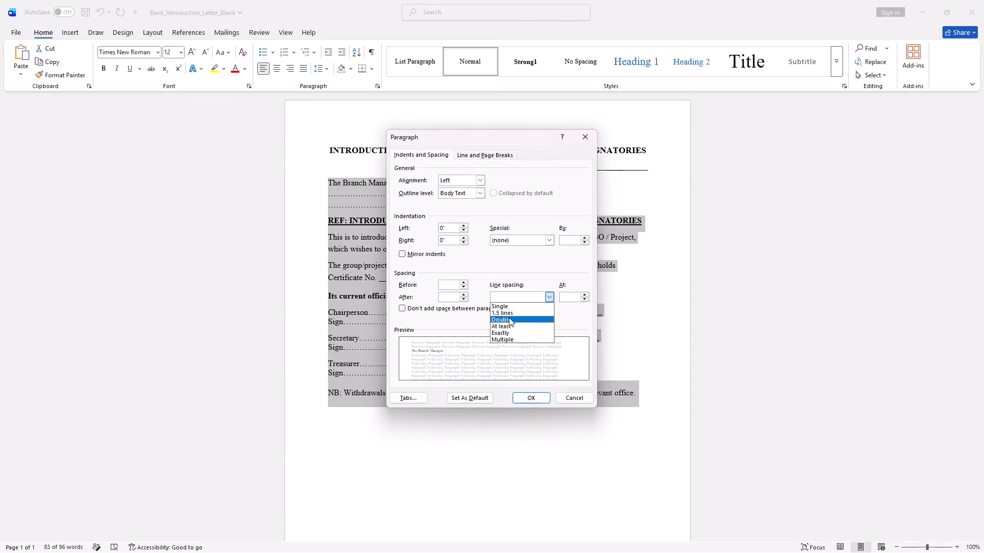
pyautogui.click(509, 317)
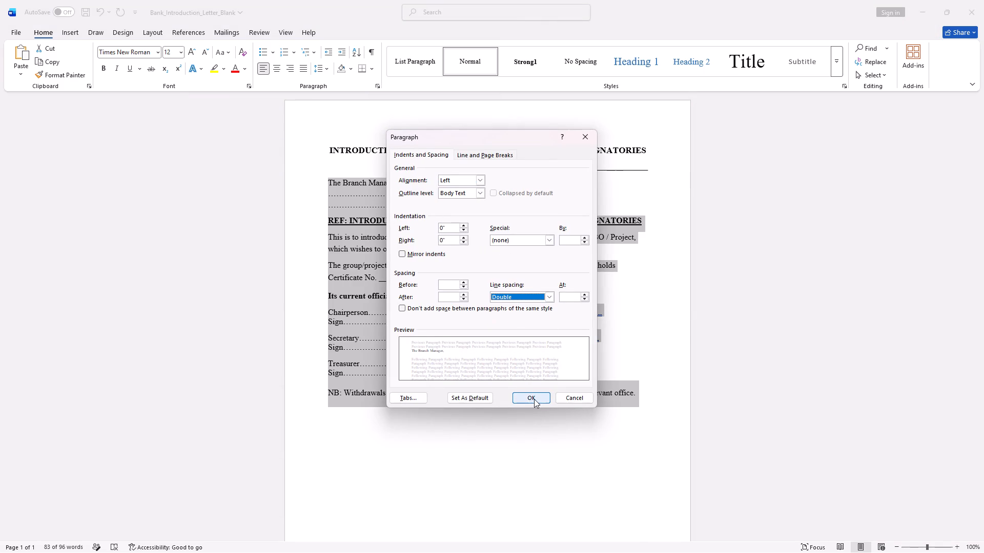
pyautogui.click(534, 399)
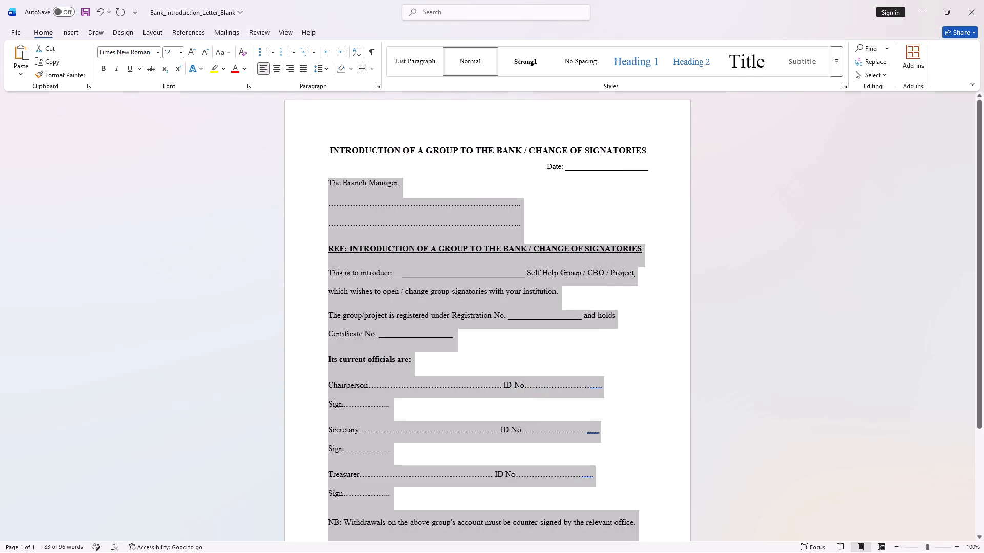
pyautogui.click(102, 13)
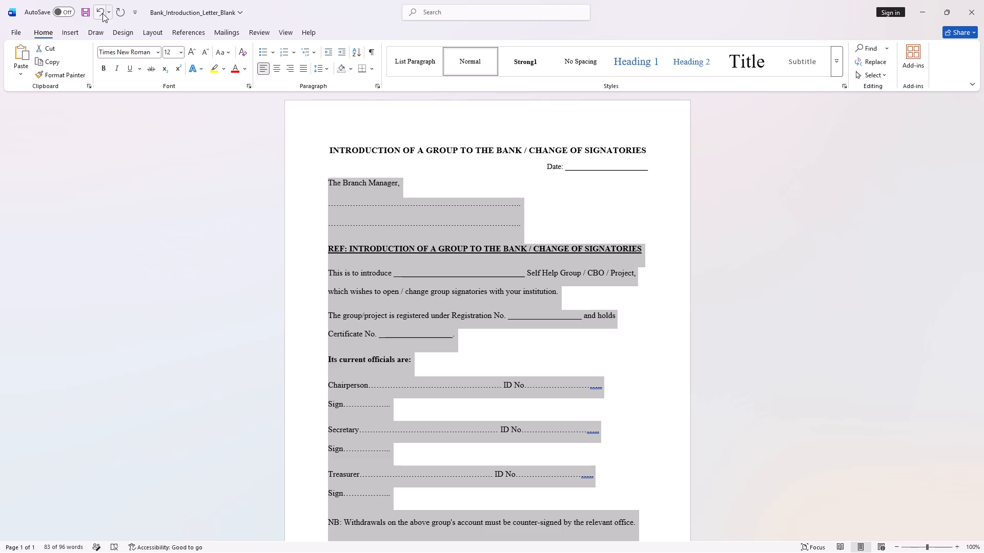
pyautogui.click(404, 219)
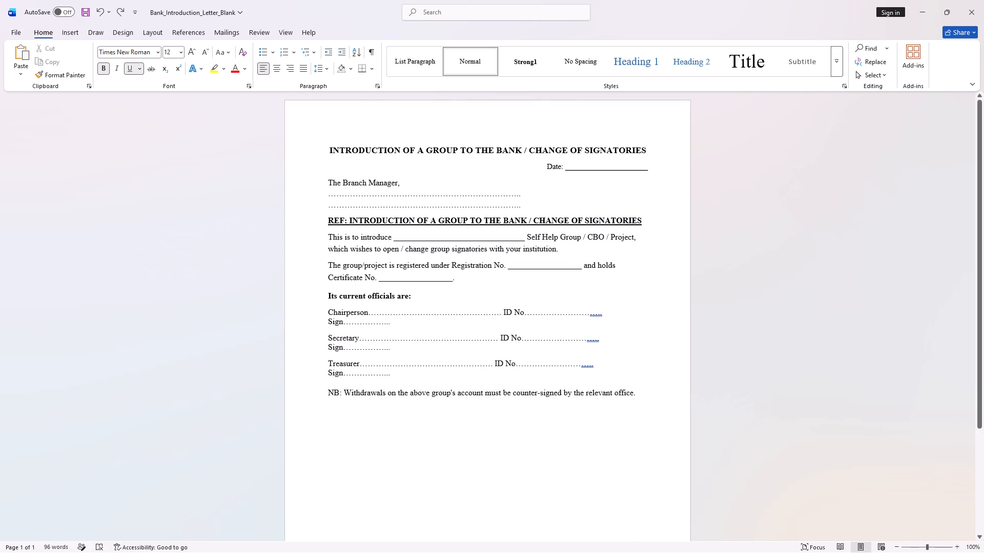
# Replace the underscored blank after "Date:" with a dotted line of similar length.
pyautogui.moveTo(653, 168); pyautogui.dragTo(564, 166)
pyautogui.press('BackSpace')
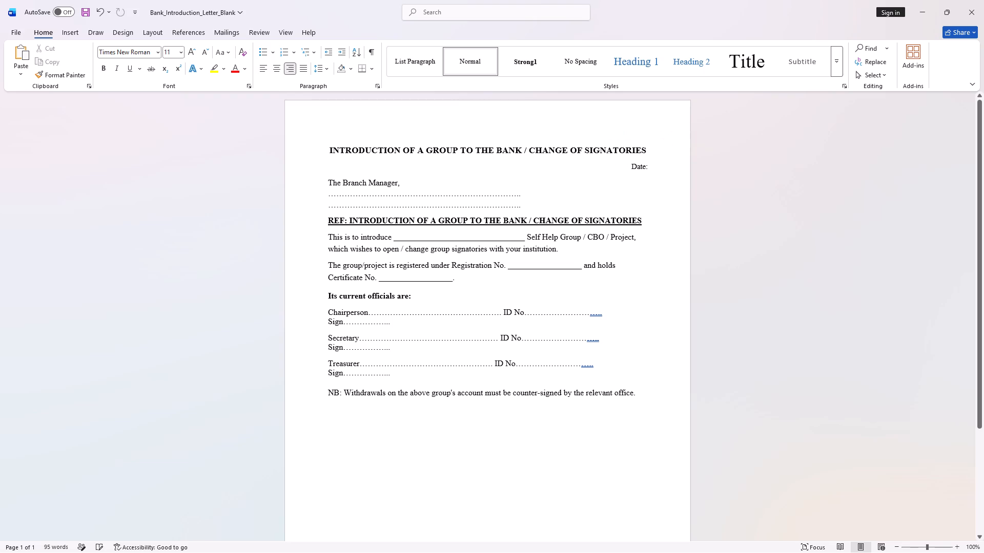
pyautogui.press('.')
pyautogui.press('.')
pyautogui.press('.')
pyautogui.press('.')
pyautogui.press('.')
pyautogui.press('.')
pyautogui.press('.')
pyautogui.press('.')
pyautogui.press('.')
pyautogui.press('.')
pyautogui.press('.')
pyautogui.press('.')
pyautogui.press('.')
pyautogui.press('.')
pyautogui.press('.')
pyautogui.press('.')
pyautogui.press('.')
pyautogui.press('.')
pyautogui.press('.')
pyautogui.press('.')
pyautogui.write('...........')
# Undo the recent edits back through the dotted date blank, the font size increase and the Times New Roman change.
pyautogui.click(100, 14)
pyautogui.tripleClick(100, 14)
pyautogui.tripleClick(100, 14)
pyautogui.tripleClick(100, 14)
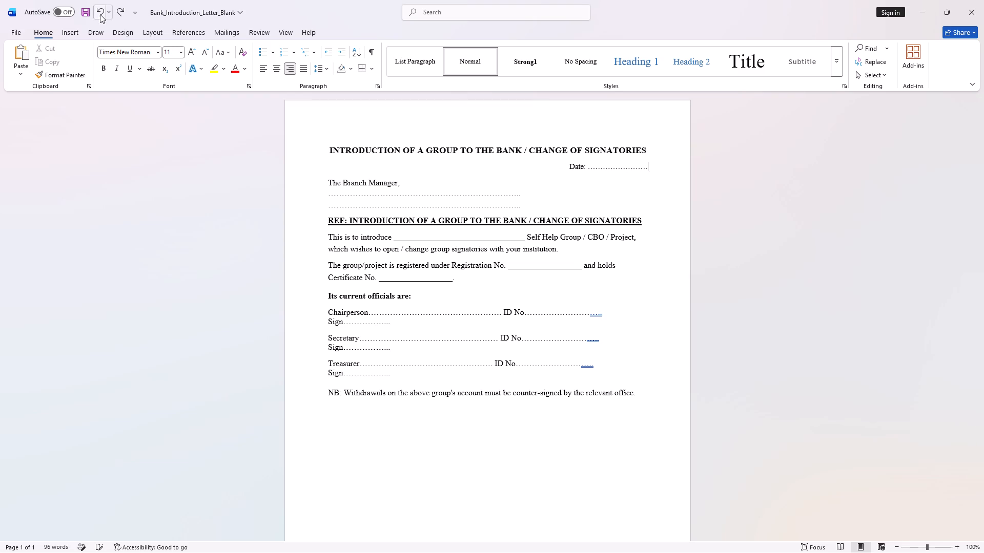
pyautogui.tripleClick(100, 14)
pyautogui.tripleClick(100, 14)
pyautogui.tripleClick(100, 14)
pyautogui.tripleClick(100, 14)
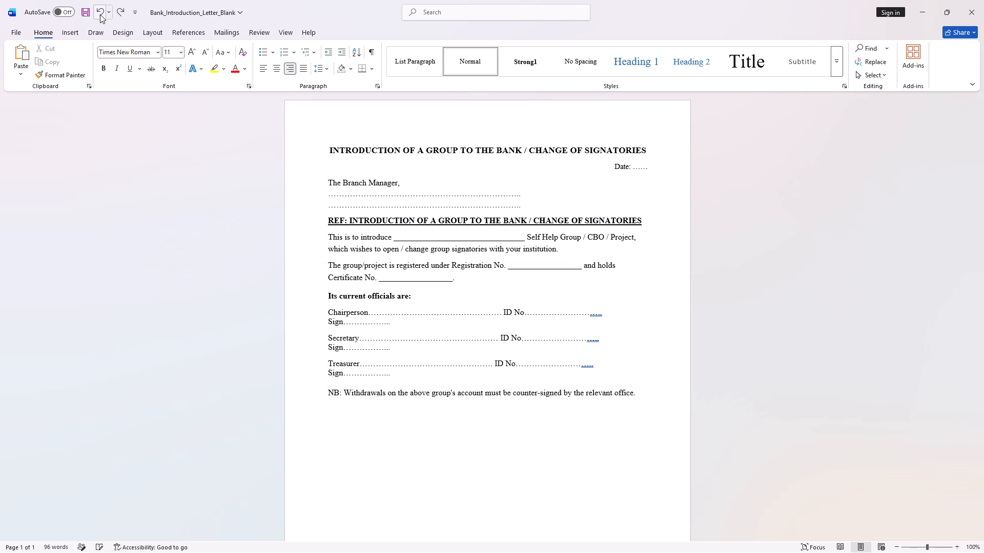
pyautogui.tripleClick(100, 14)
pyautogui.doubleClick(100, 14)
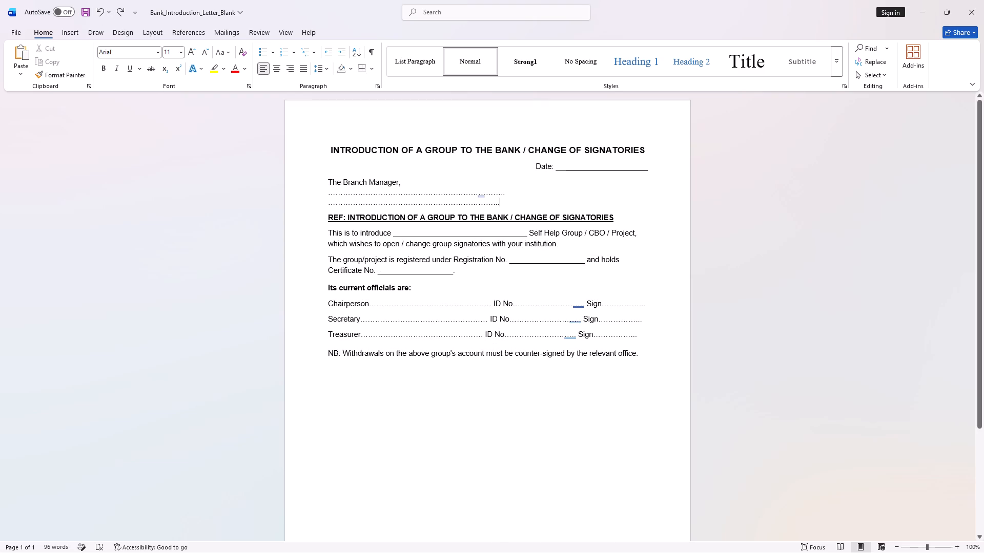
# Set the font of the whole letter, from the title to the NB note, to Times New Roman.
pyautogui.moveTo(657, 355); pyautogui.dragTo(323, 139)
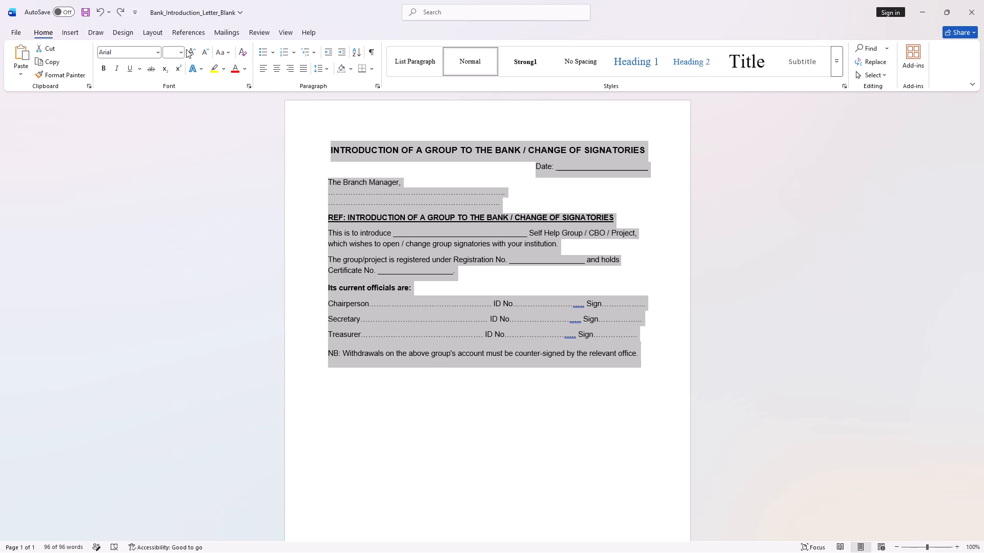
pyautogui.click(153, 56)
pyautogui.click(156, 54)
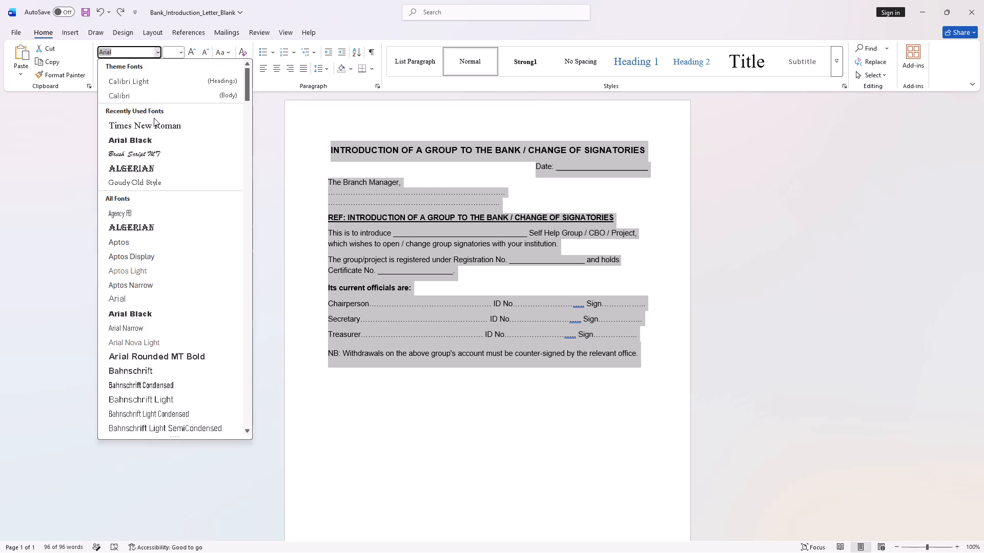
pyautogui.click(154, 122)
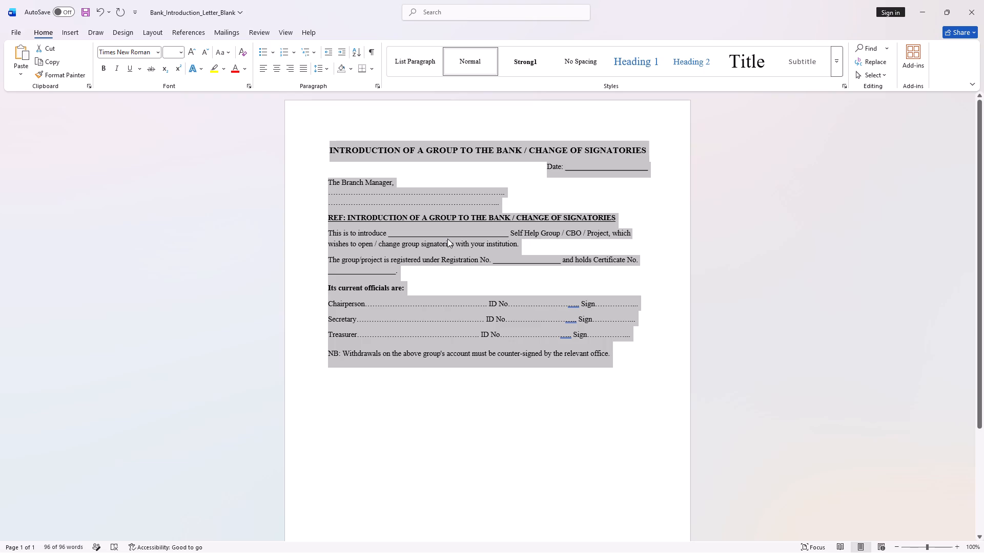
pyautogui.click(598, 181)
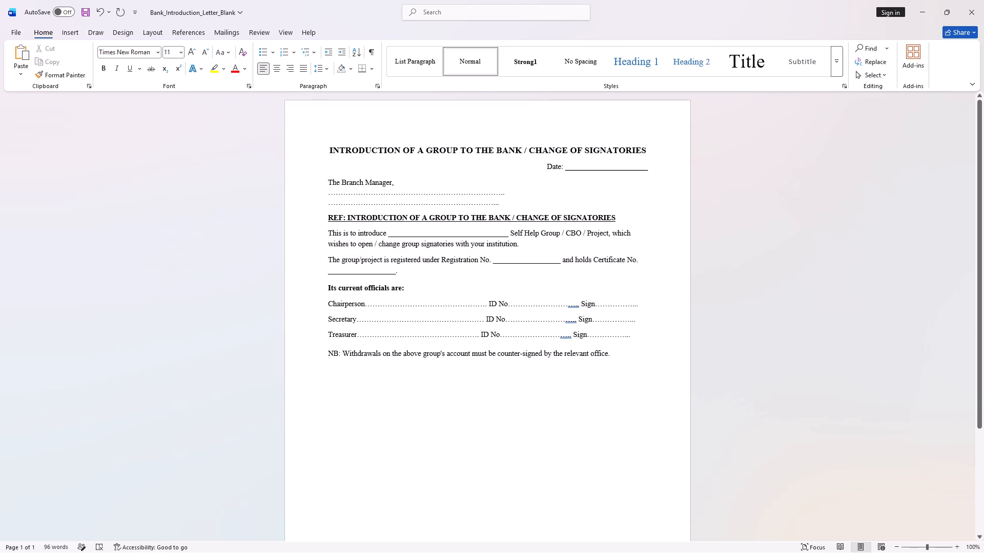
# Insert six blank lines between the title and the "Date:" line.
pyautogui.click(647, 174)
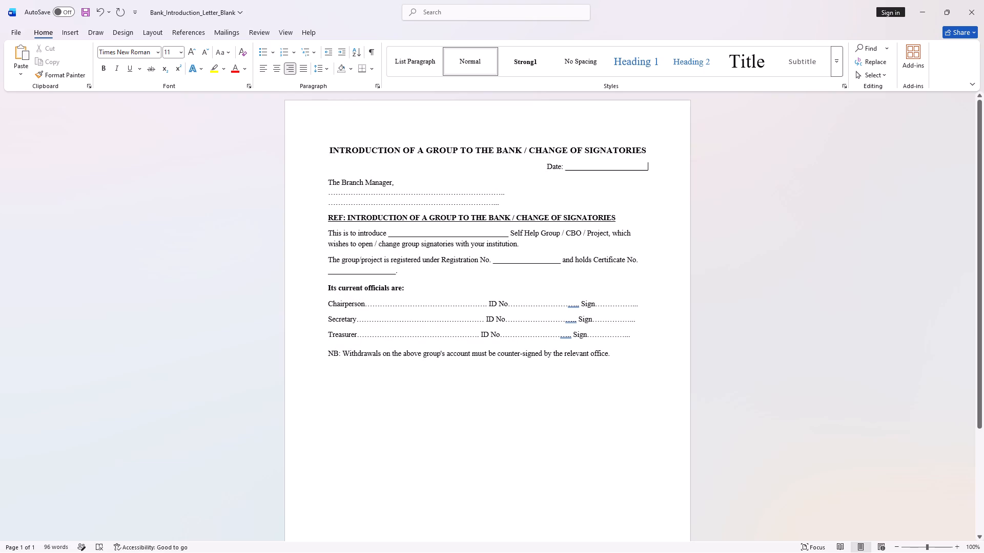
pyautogui.click(647, 174)
pyautogui.click(647, 174)
pyautogui.click(547, 168)
pyautogui.press('Return')
pyautogui.press('Return')
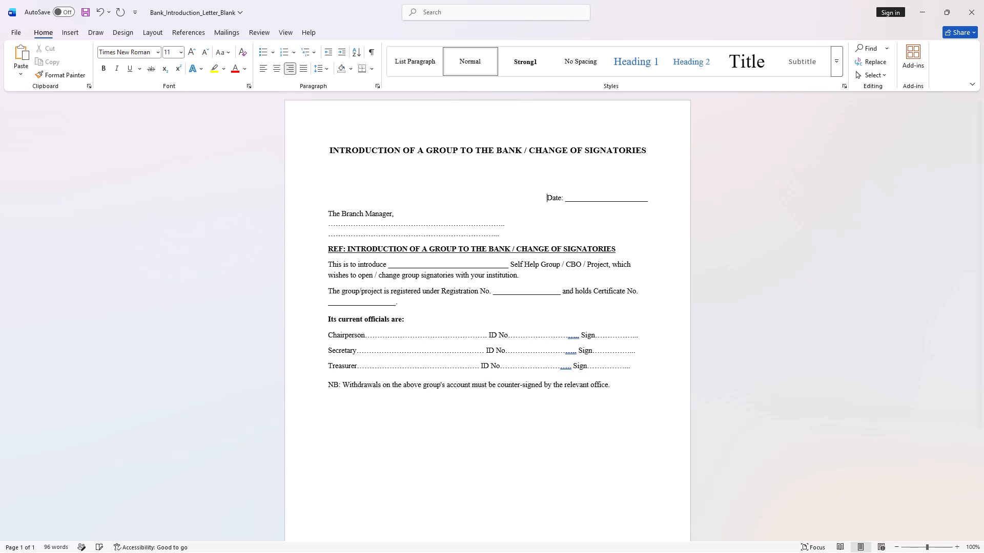
pyautogui.press('Return')
pyautogui.press('Return')
pyautogui.press('Return')
pyautogui.press('Return')
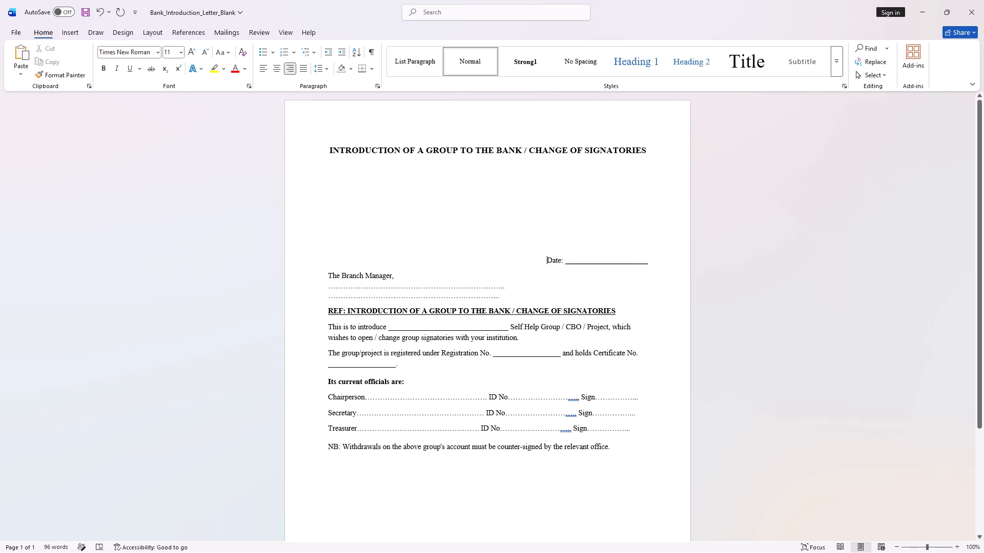
# Left-align the first two blank lines below the title.
pyautogui.click(562, 180)
pyautogui.click(262, 71)
pyautogui.click(331, 173)
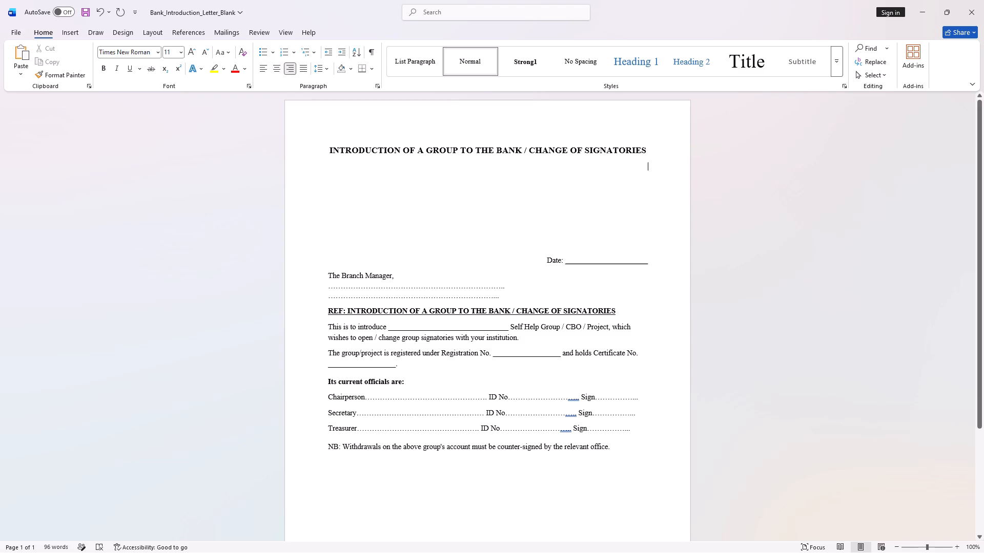
pyautogui.click(329, 172)
pyautogui.click(259, 68)
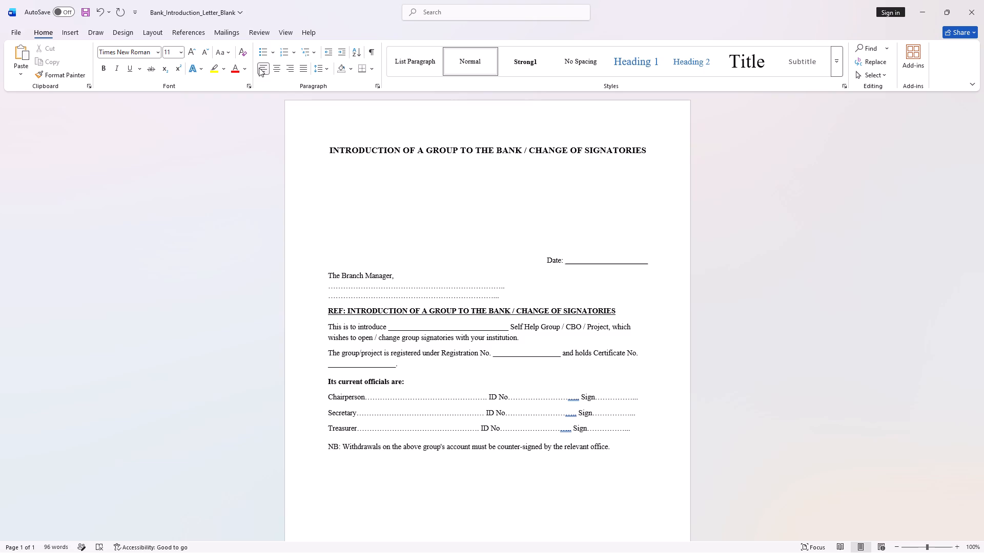
# Enter "Tel" followed by a short dotted line directly below the title, and start a new line beneath it.
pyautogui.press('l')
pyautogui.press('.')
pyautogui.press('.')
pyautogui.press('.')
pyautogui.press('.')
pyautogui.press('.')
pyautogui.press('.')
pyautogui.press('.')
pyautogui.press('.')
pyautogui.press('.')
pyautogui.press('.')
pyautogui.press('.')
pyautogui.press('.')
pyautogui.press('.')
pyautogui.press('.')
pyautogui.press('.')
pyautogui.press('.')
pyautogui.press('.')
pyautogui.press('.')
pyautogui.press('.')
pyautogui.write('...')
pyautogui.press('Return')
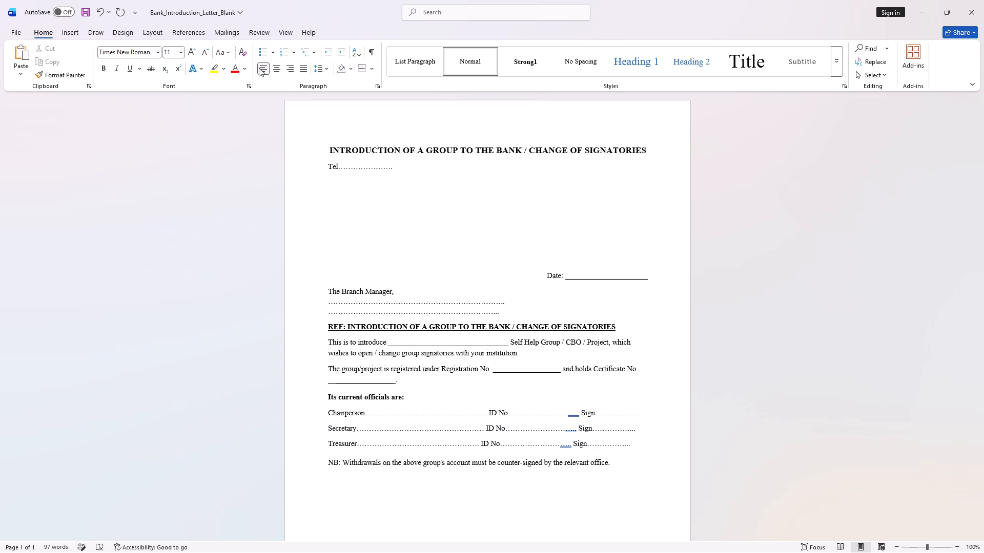
# Complete the line below "Tel" as "Cell No." followed by the office's cell phone number.
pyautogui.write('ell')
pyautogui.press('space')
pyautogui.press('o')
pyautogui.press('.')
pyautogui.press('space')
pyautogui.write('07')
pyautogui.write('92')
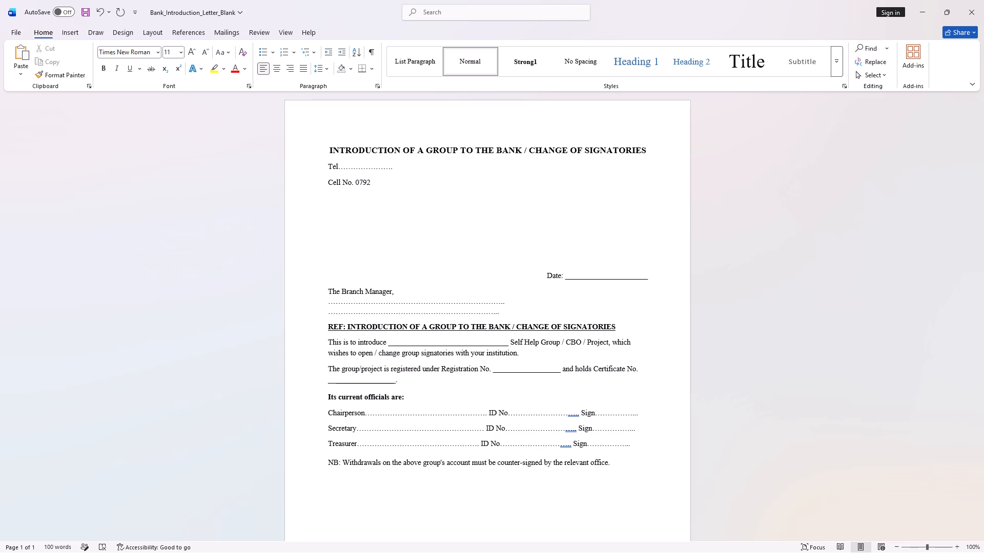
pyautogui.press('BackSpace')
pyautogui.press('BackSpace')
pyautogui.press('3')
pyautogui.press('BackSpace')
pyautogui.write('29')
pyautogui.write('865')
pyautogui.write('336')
# Insert a blank line between the title and the "Tel" line.
pyautogui.click(328, 165)
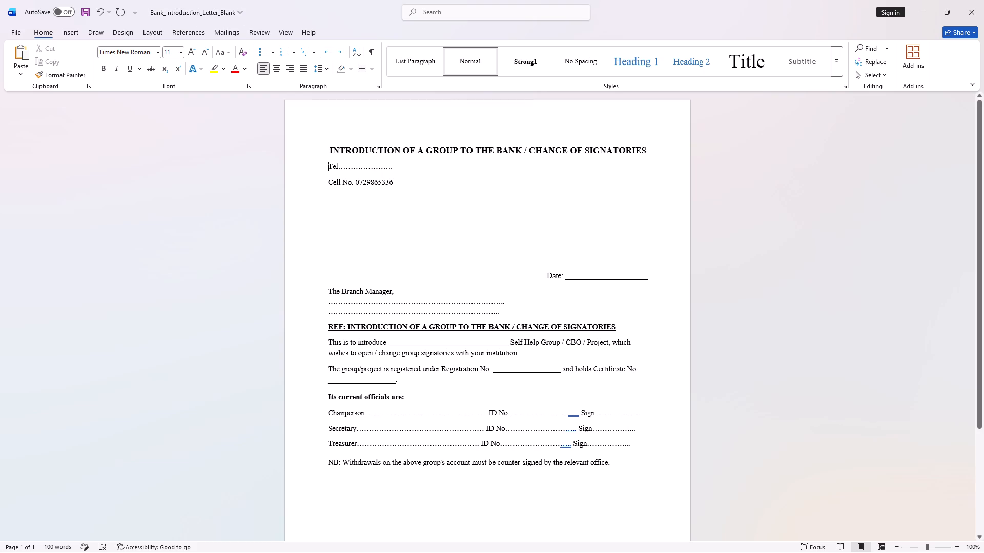
pyautogui.press('Return')
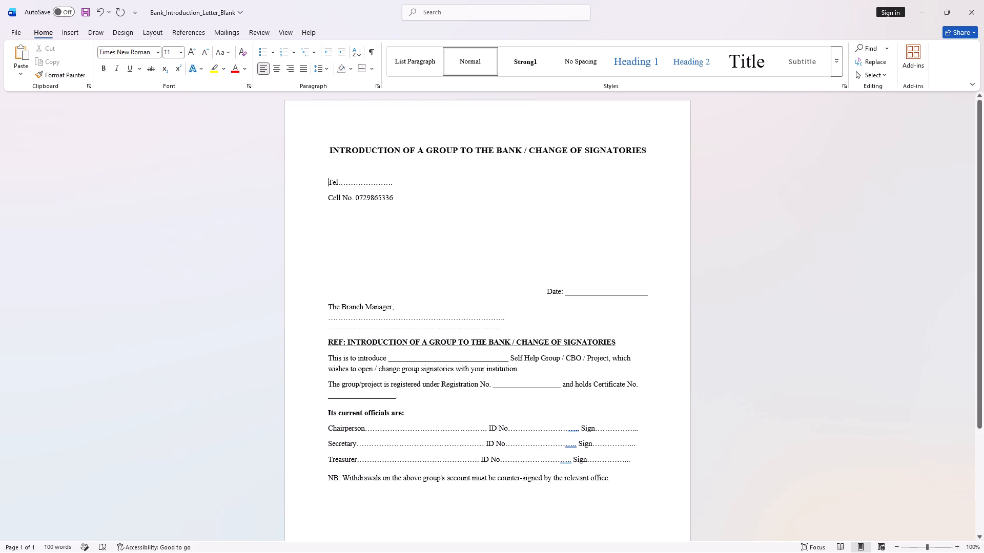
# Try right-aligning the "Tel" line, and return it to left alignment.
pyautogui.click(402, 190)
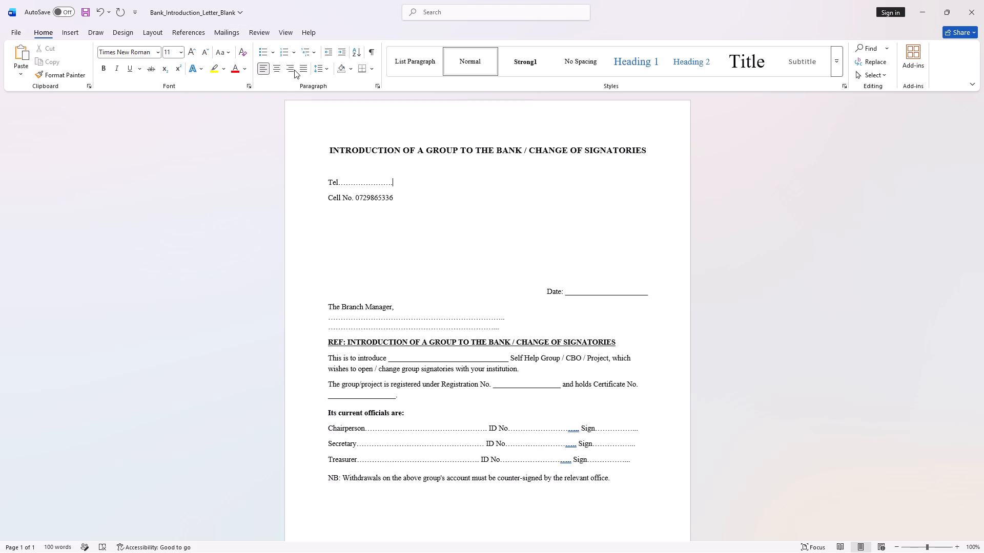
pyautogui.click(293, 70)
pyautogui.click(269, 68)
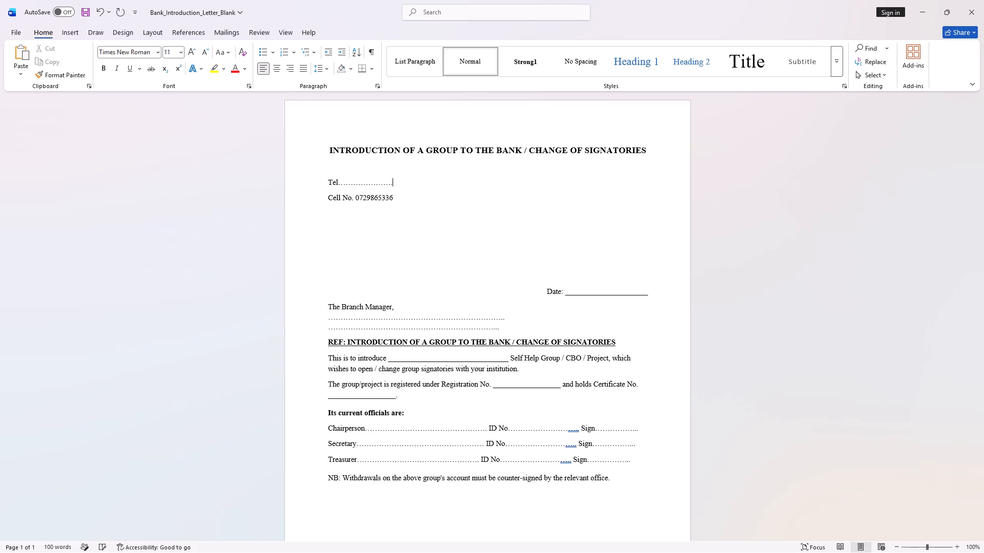
# Add a line below "Cell No." containing the office's e-mail address as a hyperlink.
pyautogui.click(400, 203)
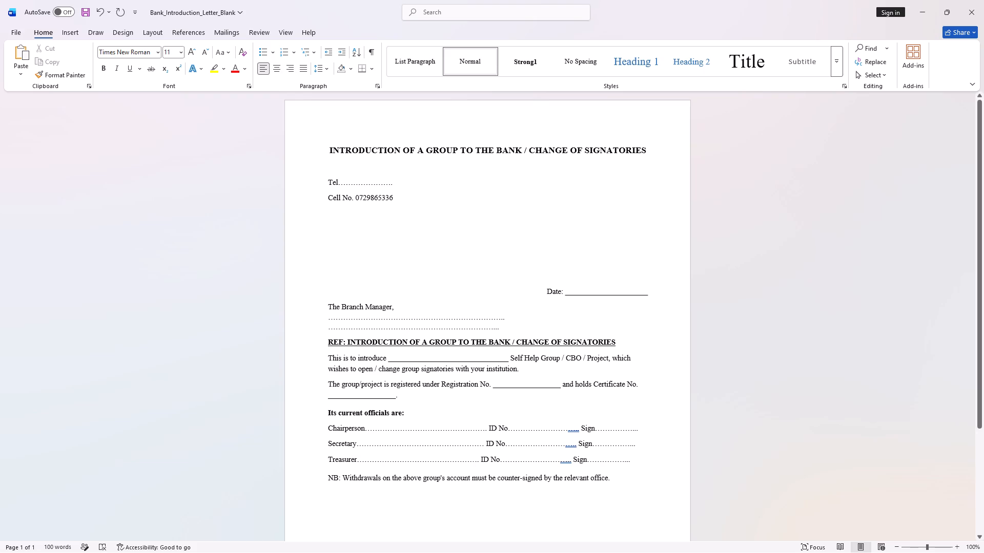
pyautogui.press('Return')
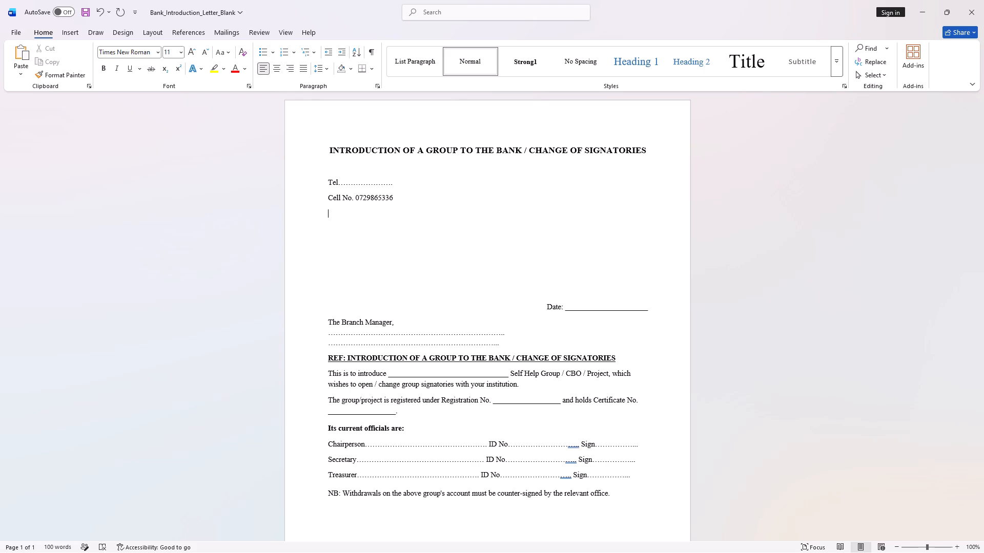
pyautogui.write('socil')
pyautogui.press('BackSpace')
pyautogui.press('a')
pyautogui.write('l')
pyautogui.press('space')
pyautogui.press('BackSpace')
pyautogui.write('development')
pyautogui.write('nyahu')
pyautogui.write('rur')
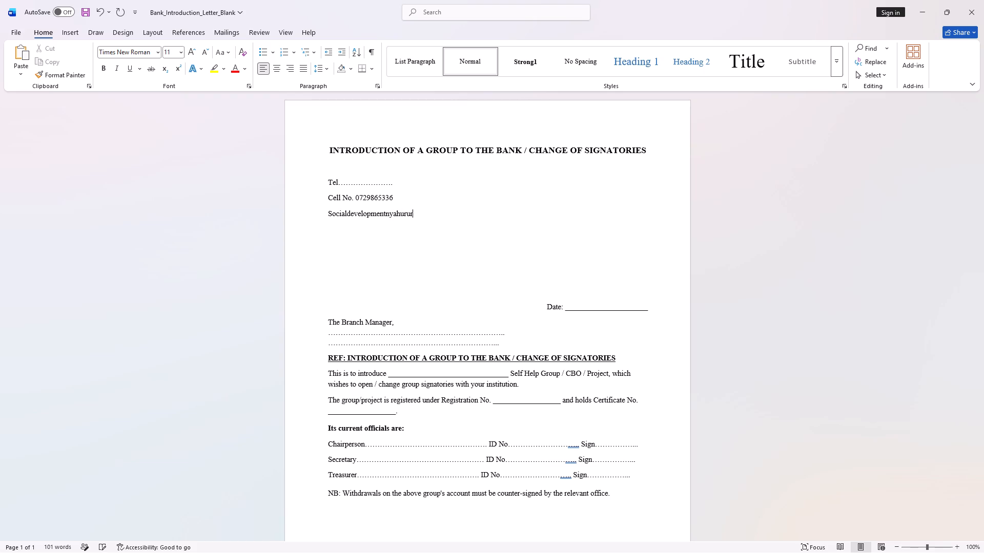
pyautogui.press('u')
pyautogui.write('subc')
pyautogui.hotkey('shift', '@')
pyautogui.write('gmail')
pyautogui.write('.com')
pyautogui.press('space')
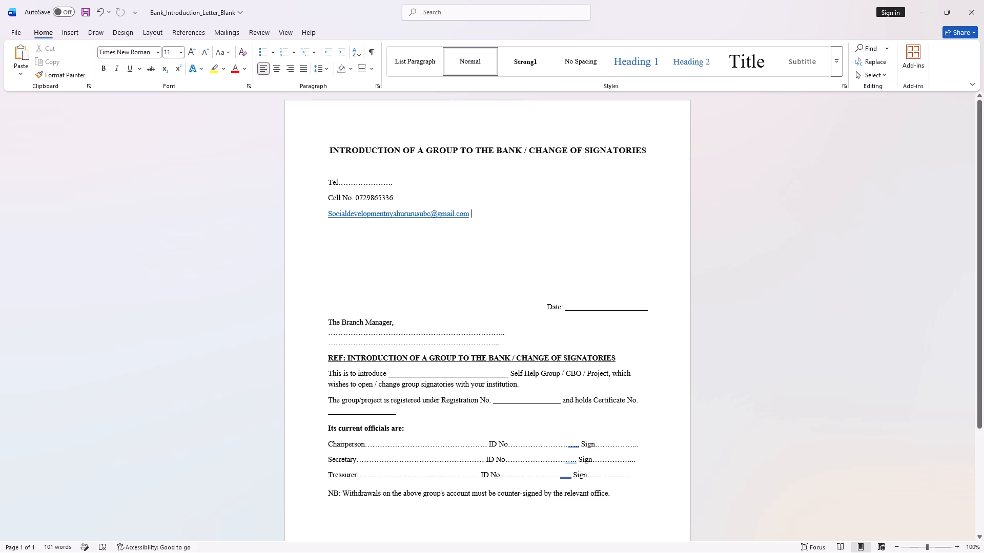
# Add the line "When relying please quote" directly below the e-mail address.
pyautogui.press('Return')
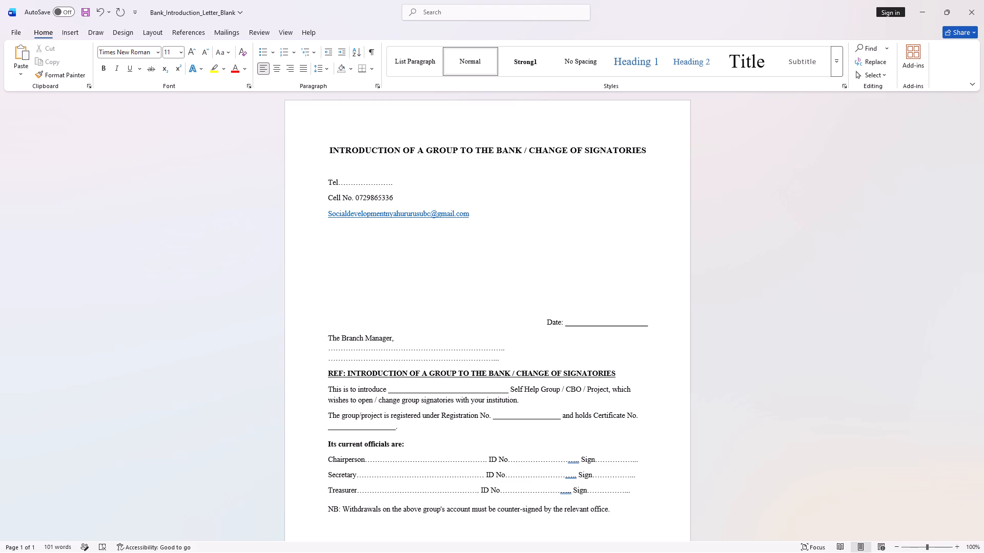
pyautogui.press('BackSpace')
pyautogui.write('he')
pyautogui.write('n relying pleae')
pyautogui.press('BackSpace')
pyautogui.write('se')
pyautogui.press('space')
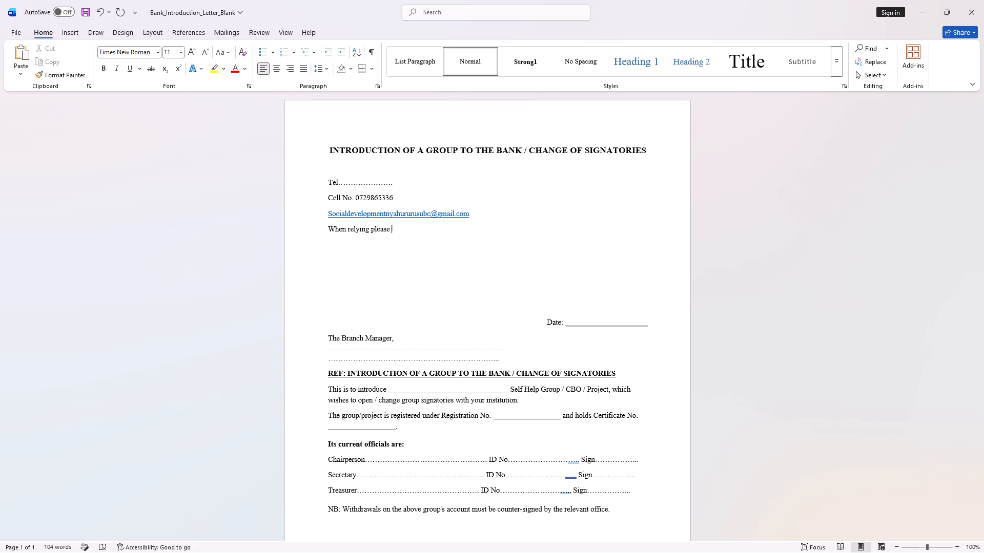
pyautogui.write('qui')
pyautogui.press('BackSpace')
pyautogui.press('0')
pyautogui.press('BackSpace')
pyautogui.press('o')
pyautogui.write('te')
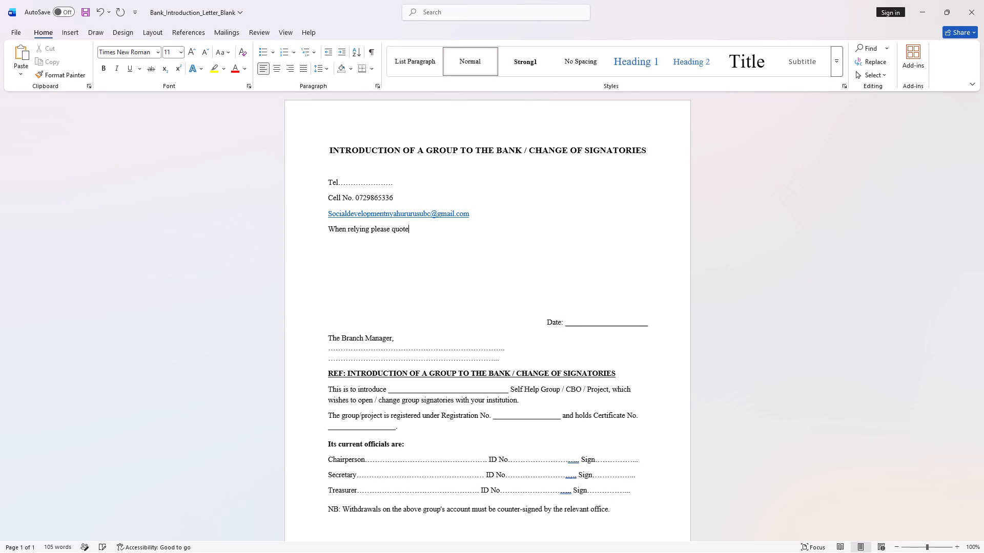
# Add "department of social development" on the "Tel" line, tabbed across to the right half of the page.
pyautogui.click(449, 183)
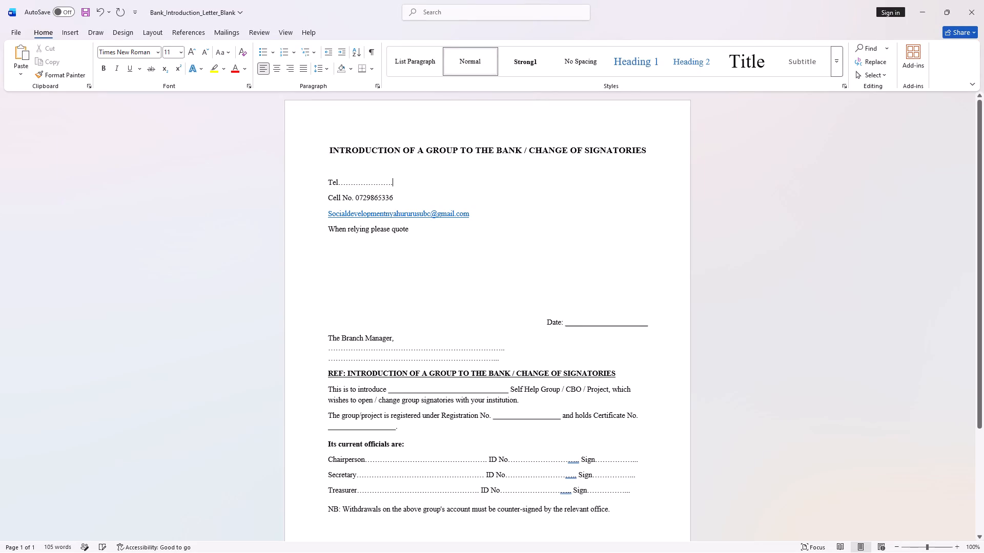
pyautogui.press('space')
pyautogui.press('Tab')
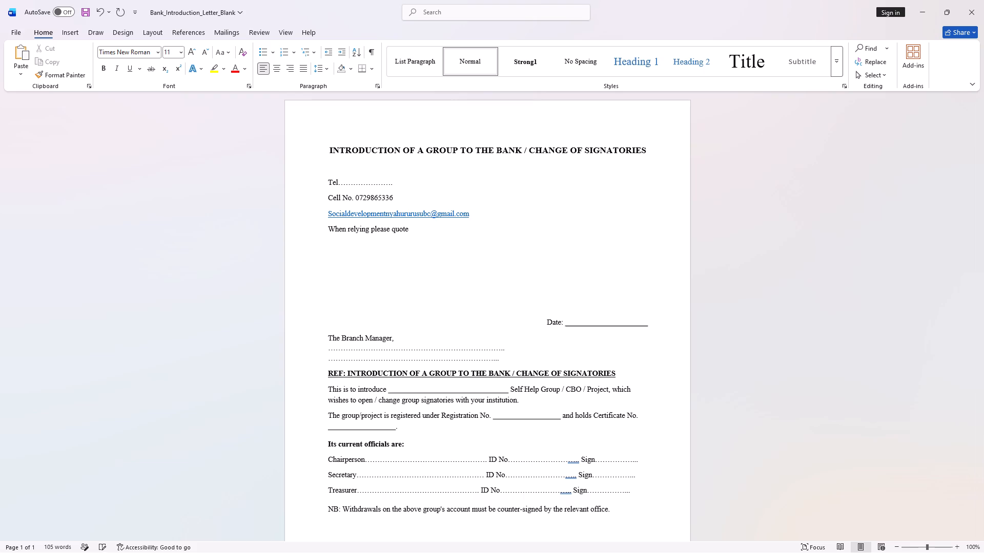
pyautogui.press('Tab')
pyautogui.press('Tab')
pyautogui.press('Tab')
pyautogui.press('Tab')
pyautogui.press('Tab')
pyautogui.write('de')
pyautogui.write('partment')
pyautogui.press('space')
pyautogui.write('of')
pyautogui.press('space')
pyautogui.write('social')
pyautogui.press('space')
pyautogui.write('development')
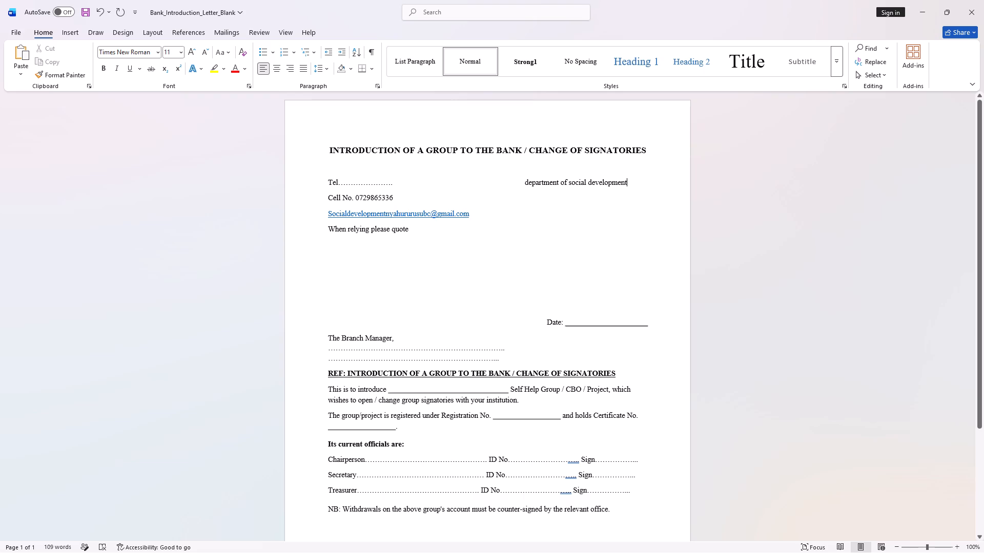
# Convert the "department of social development" text to uppercase.
pyautogui.moveTo(641, 186); pyautogui.dragTo(534, 186)
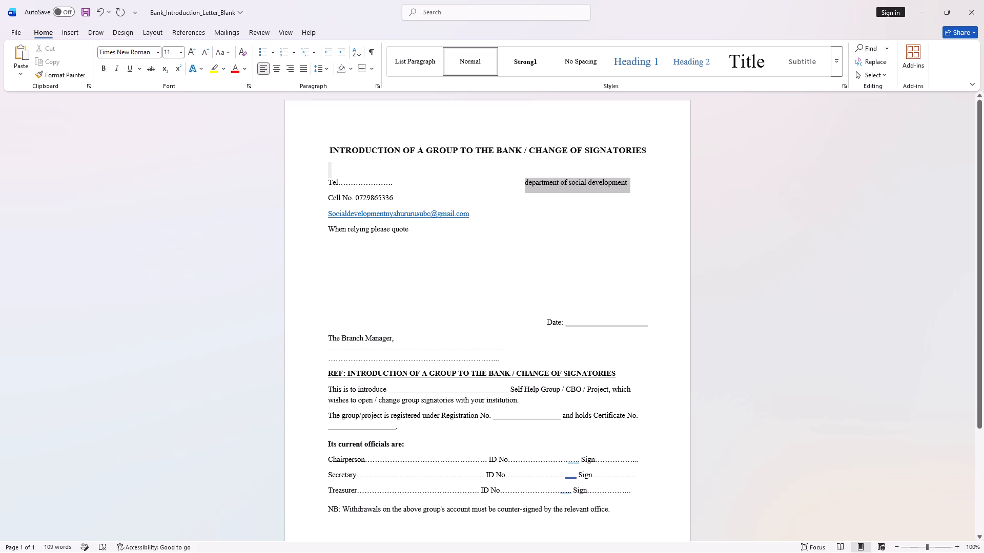
pyautogui.click(222, 49)
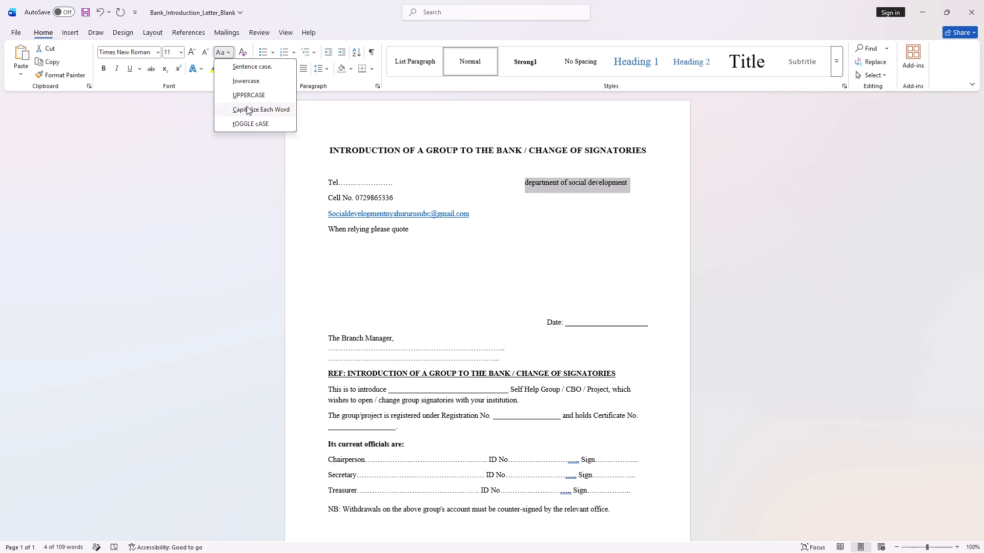
pyautogui.click(256, 97)
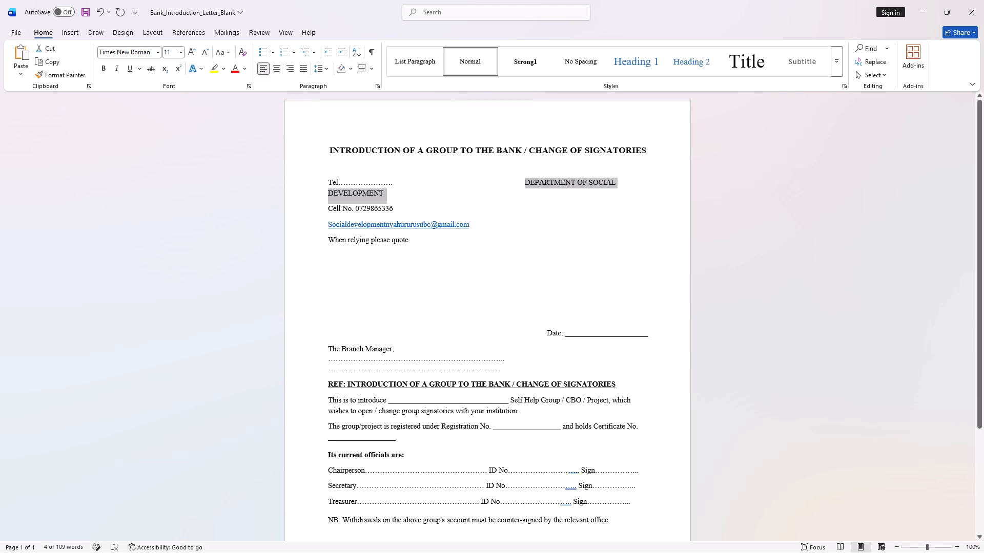
# Remove two tab spaces before "DEPARTMENT OF SOCIAL DEVELOPMENT" so the whole phrase fits on the "Tel" line.
pyautogui.click(520, 190)
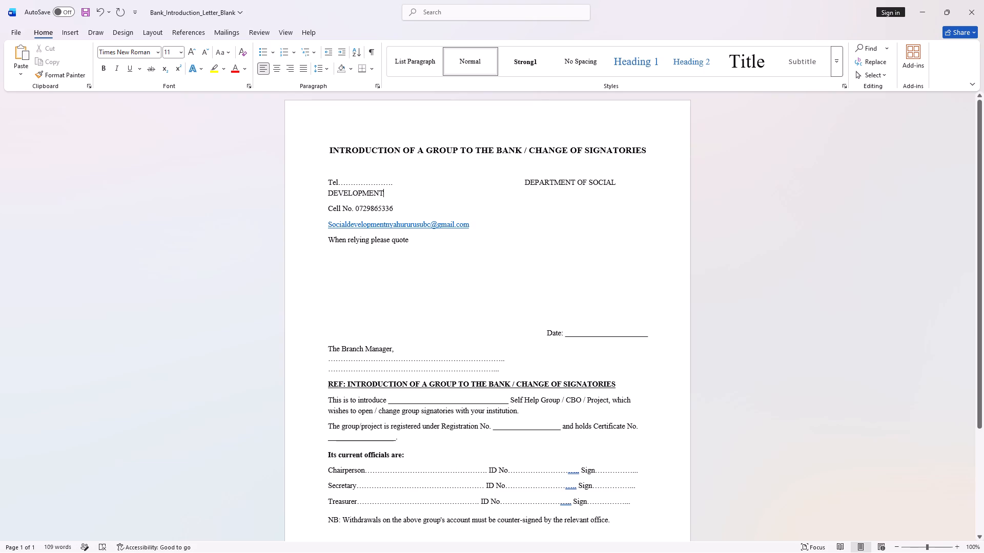
pyautogui.click(522, 185)
pyautogui.press('BackSpace')
pyautogui.press('BackSpace')
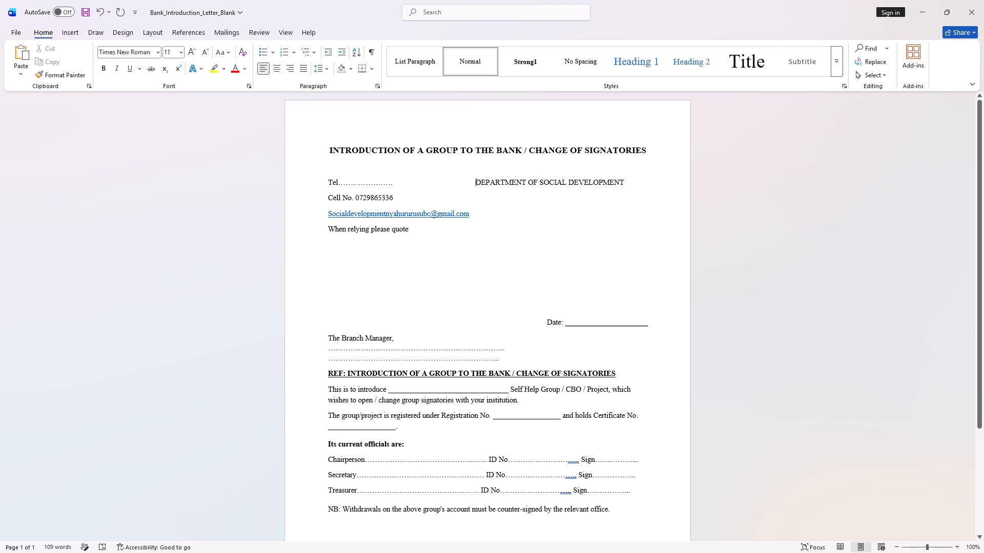
# Add "NYAHURURU SUBCOUNTY" on the "Cell No." line, tabbed to align beneath "DEPARTMENT OF SOCIAL DEVELOPMENT".
pyautogui.click(444, 199)
pyautogui.press('Tab')
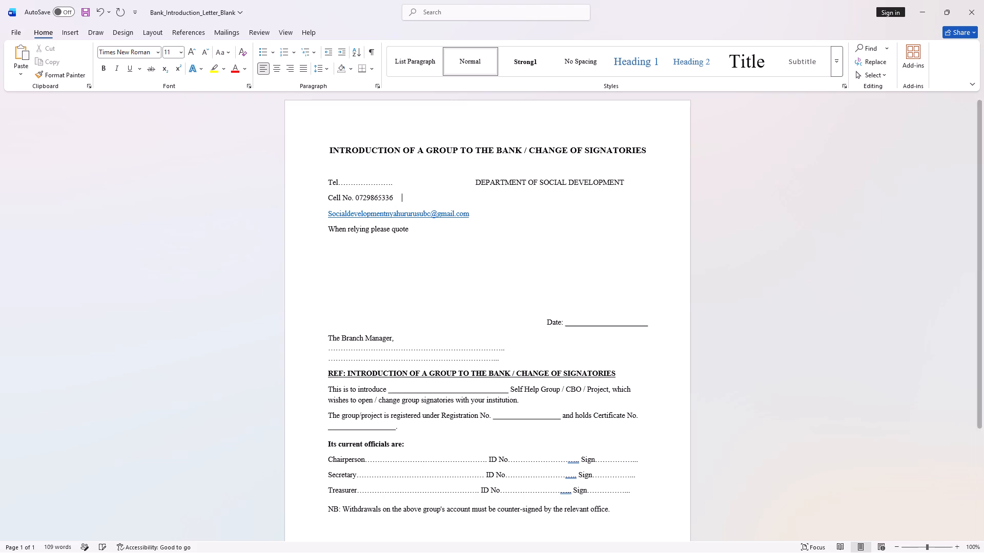
pyautogui.press('Tab')
pyautogui.press('Tab')
pyautogui.press('Tab')
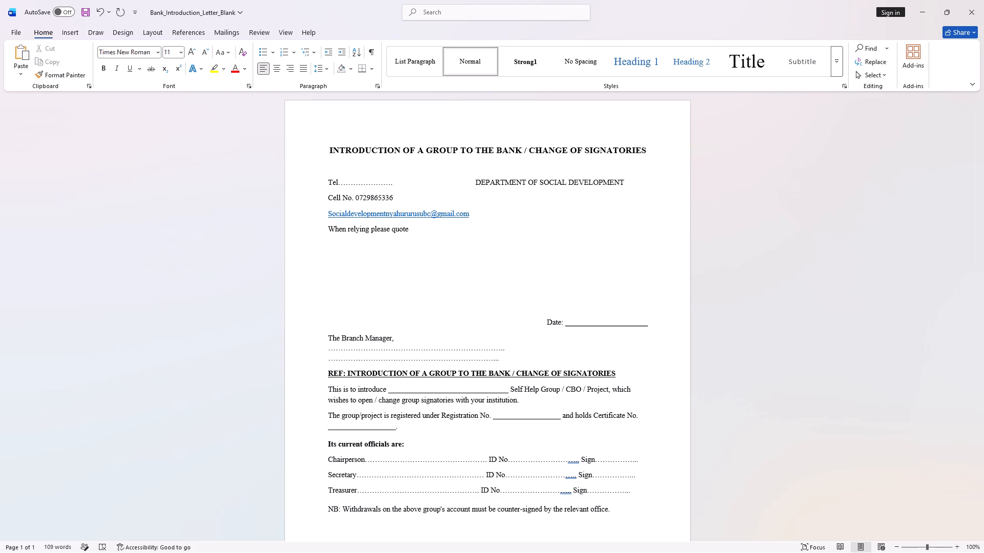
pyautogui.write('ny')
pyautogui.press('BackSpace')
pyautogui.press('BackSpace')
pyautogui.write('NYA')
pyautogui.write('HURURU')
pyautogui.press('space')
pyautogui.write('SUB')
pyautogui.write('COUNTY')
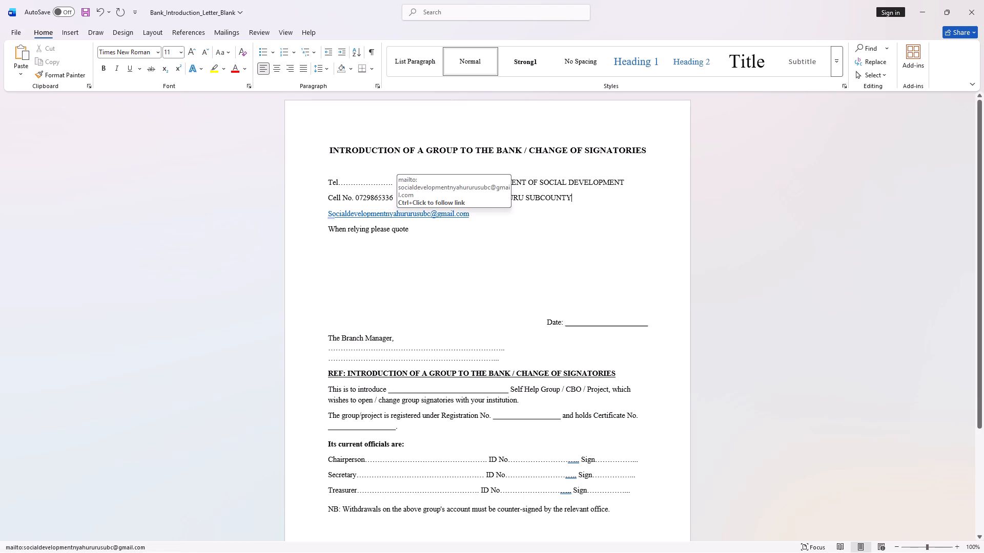
# Add the office's P.O. Box number and postal code after the e-mail address, spaced to align beneath "NYAHURURU SUBCOUNTY".
pyautogui.click(477, 219)
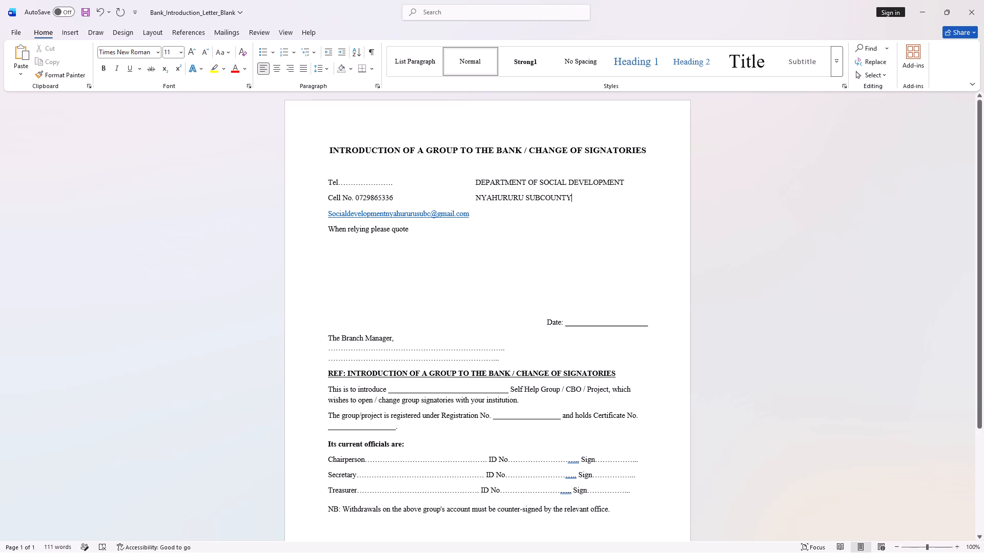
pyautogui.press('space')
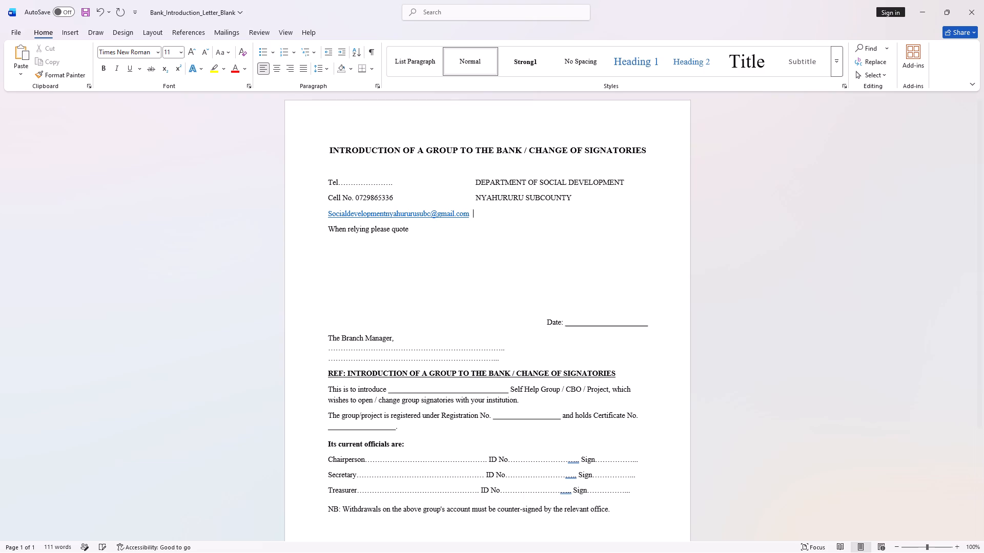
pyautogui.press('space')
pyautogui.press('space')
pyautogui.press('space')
pyautogui.press('BackSpace')
pyautogui.press('BackSpace')
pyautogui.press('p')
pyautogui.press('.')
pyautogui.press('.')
pyautogui.press('BackSpace')
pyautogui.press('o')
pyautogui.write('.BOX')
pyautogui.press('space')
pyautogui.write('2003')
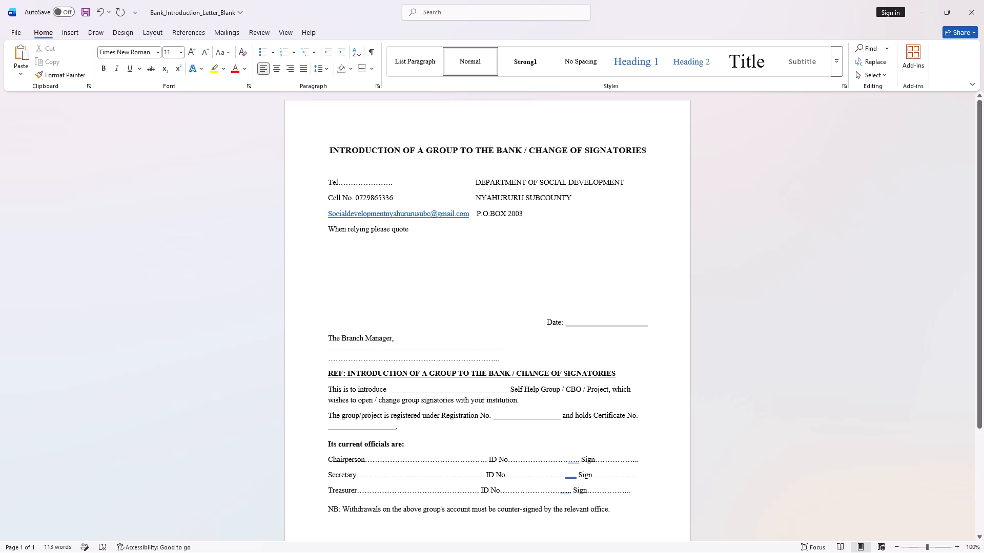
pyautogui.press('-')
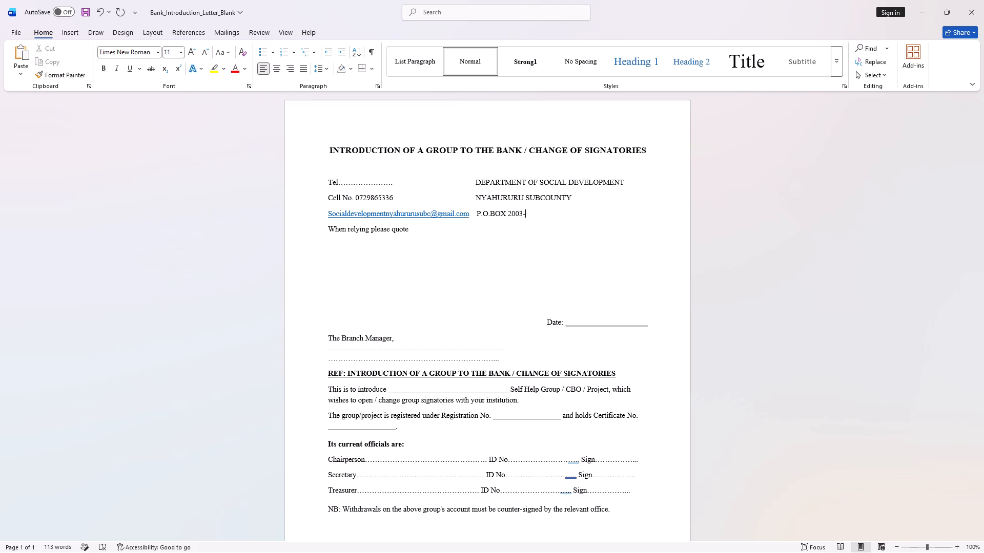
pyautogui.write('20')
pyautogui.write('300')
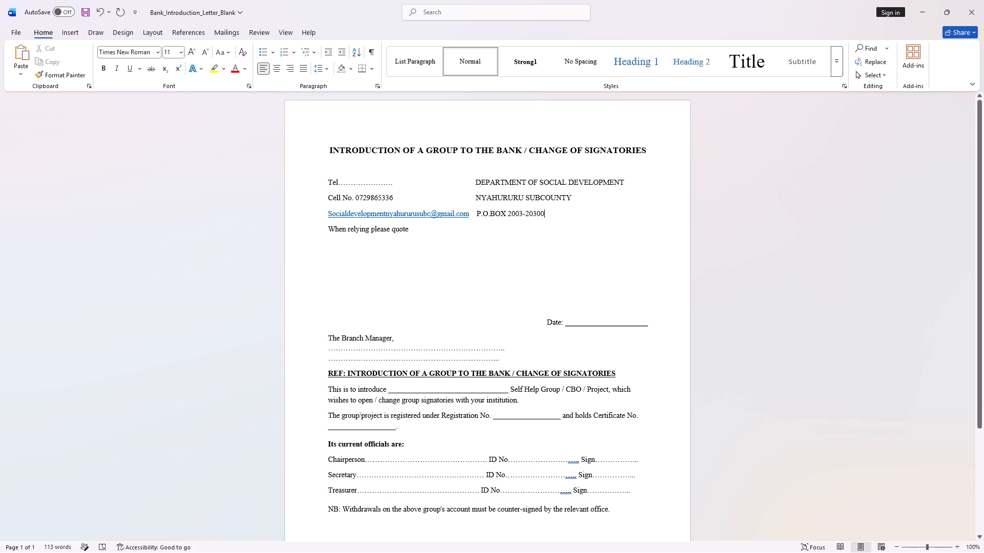
# Add "NYAHURURU" on the "When relying please quote" line, tabbed to align beneath the P.O. Box entry.
pyautogui.click(430, 232)
pyautogui.press('Tab')
pyautogui.press('Tab')
pyautogui.press('Tab')
pyautogui.press('Tab')
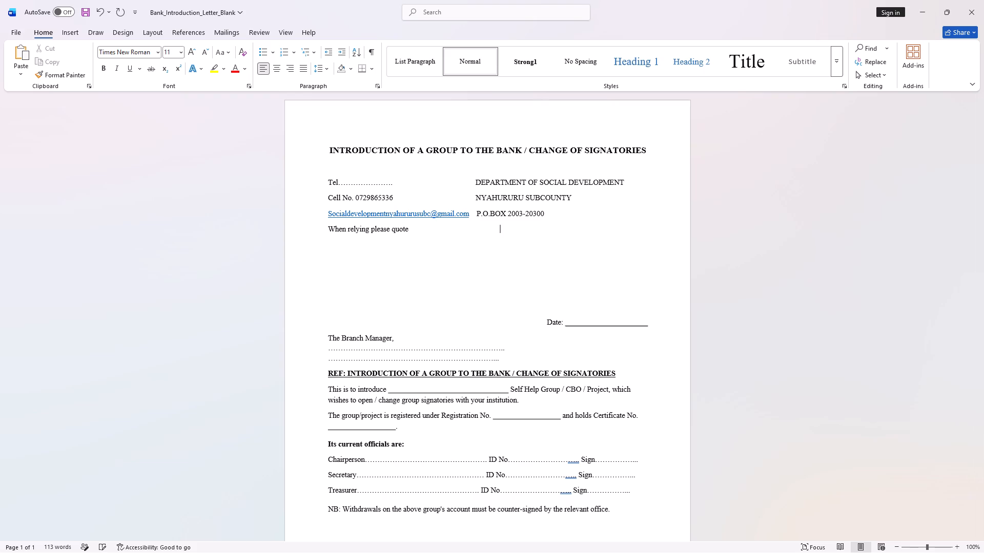
pyautogui.press('BackSpace')
pyautogui.press('BackSpace')
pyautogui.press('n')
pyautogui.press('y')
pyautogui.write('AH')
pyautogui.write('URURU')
# Bold the four office header entries: department name, "NYAHURURU SUBCOUNTY", the P.O. Box and "NYAHURURU".
pyautogui.moveTo(637, 182); pyautogui.dragTo(532, 167)
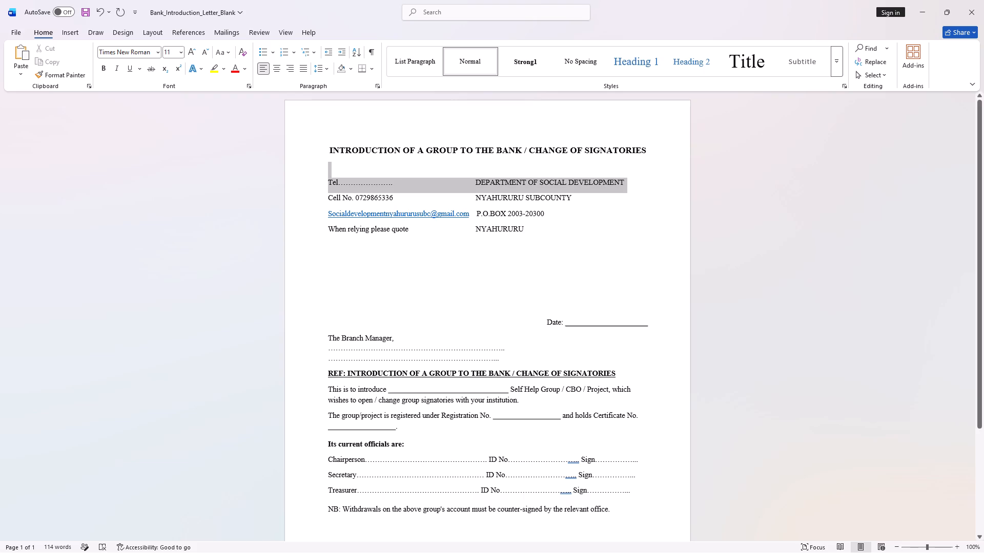
pyautogui.moveTo(532, 167); pyautogui.dragTo(478, 184)
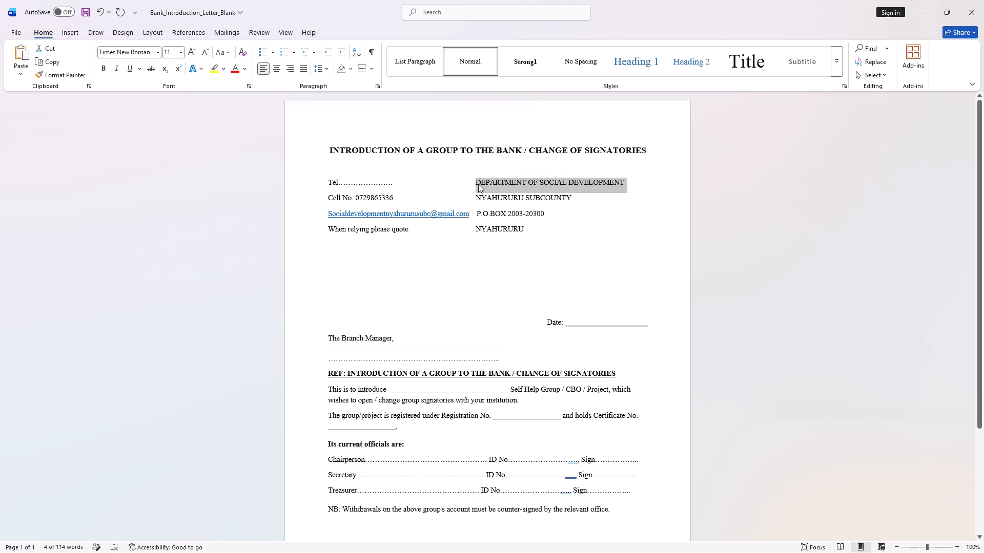
pyautogui.hotkey('ctrl', 'b')
pyautogui.moveTo(585, 205); pyautogui.dragTo(535, 201)
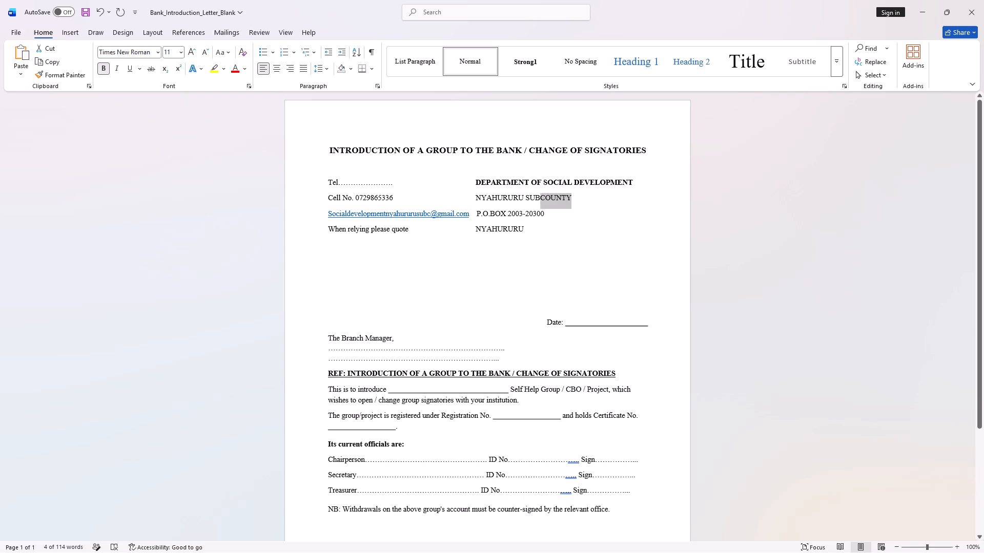
pyautogui.moveTo(535, 201); pyautogui.dragTo(483, 199)
pyautogui.hotkey('ctrl', 'b')
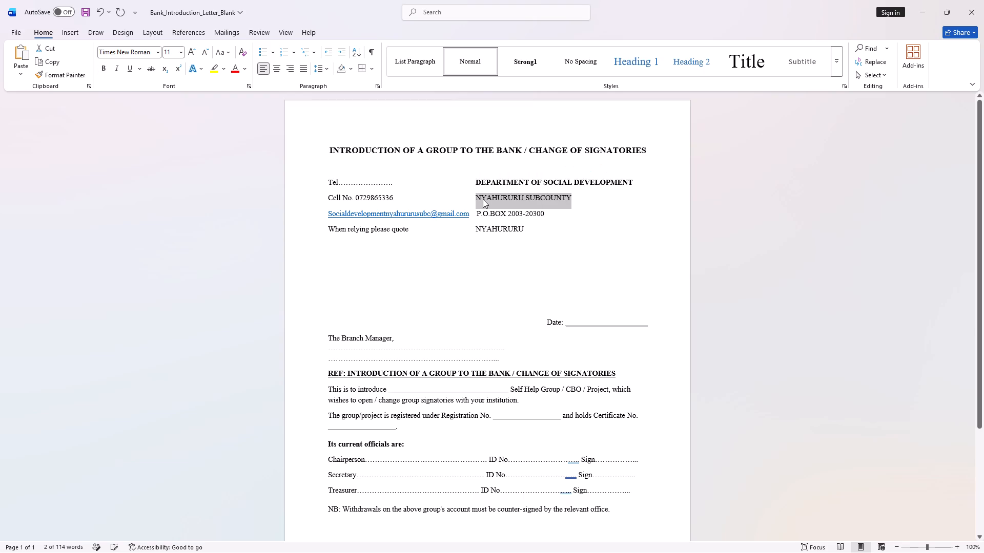
pyautogui.moveTo(551, 215); pyautogui.dragTo(486, 212)
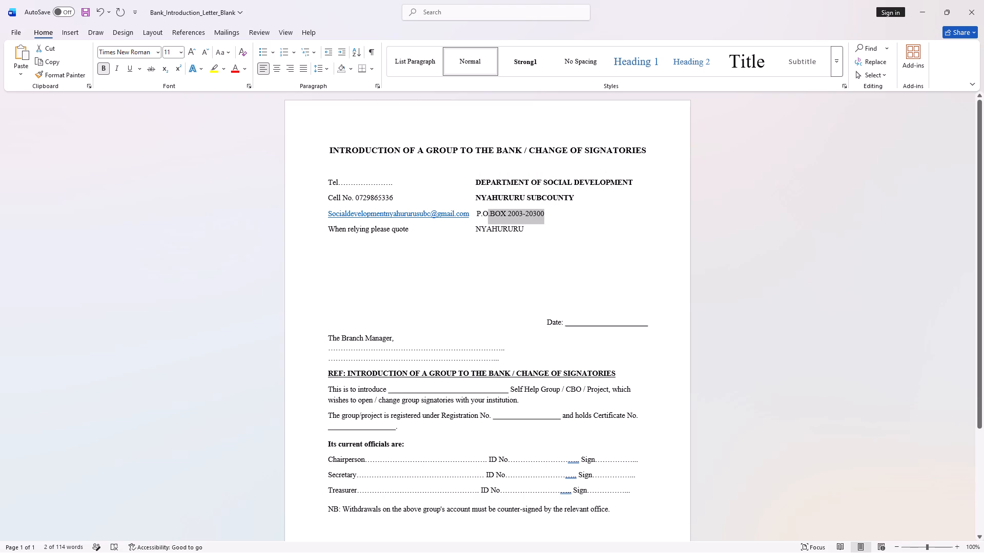
pyautogui.moveTo(486, 212); pyautogui.dragTo(478, 212)
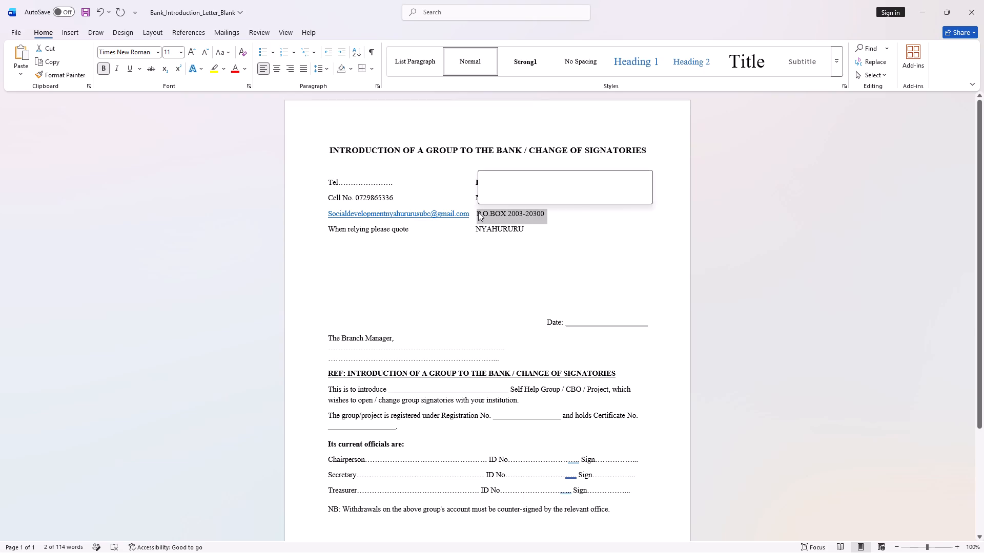
pyautogui.hotkey('ctrl', 'b')
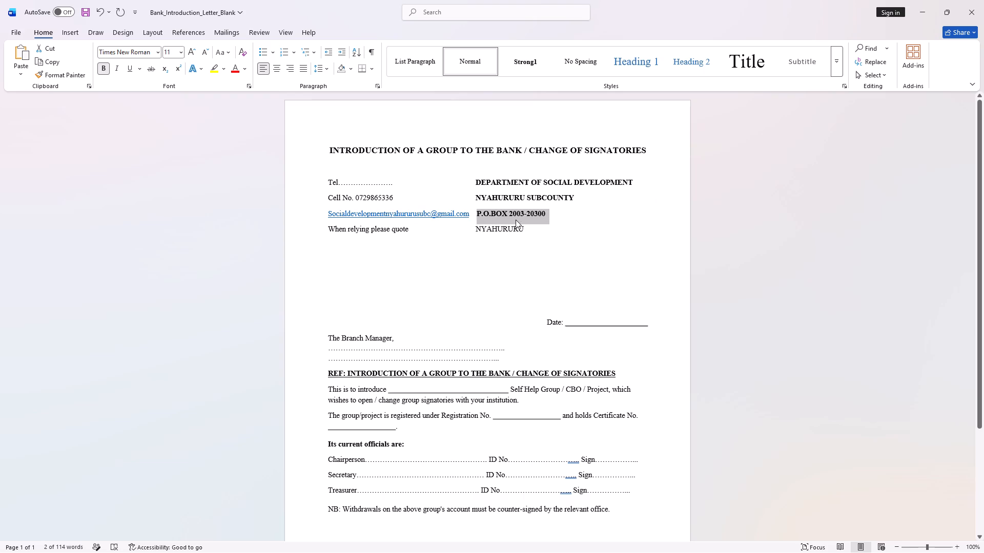
pyautogui.click(527, 231)
pyautogui.moveTo(527, 231); pyautogui.dragTo(479, 227)
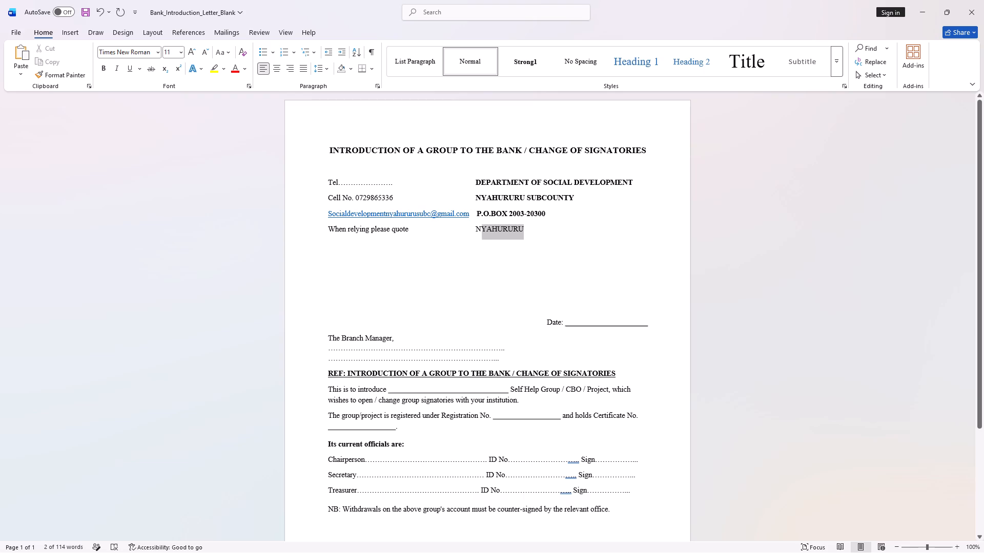
pyautogui.moveTo(479, 227); pyautogui.dragTo(478, 227)
pyautogui.hotkey('ctrl', 'b')
pyautogui.click(532, 242)
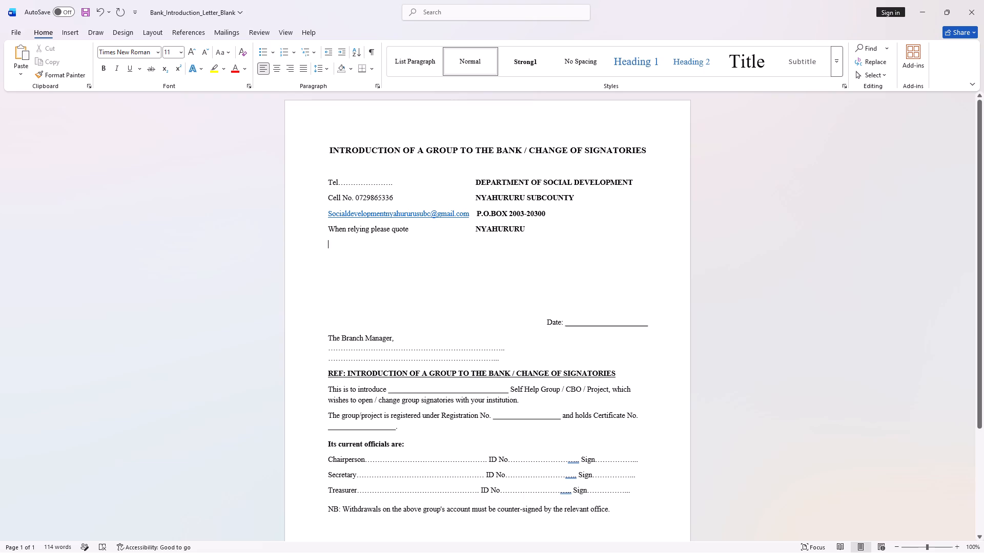
pyautogui.click(540, 290)
# Replace the "INTRODUCTION OF A GROUP TO THE BANK / CHANGE OF SIGNATORIES" title at the top of the page with "DIRECTORATE OF SOCIAL DEVELOPMENT".
pyautogui.moveTo(650, 148); pyautogui.dragTo(596, 146)
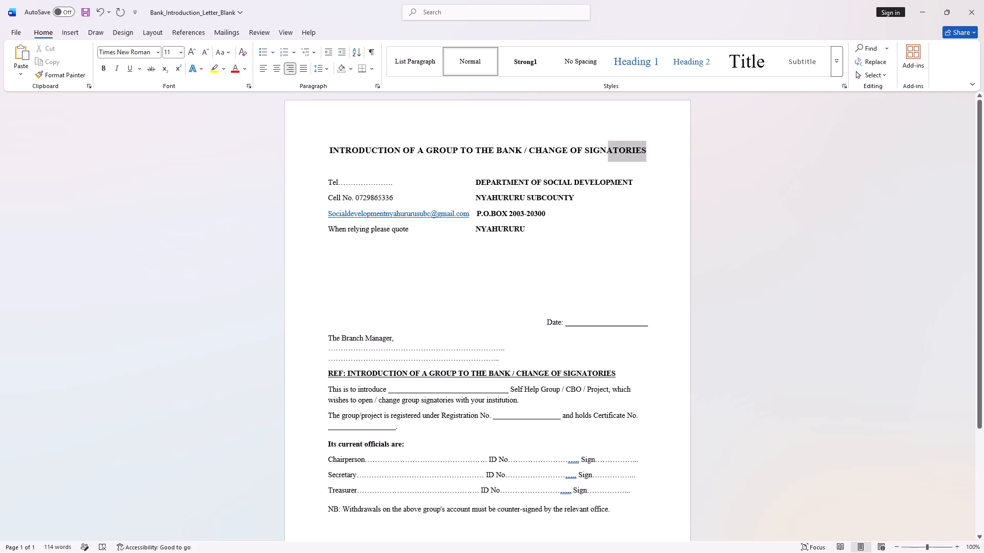
pyautogui.moveTo(596, 146); pyautogui.dragTo(372, 151)
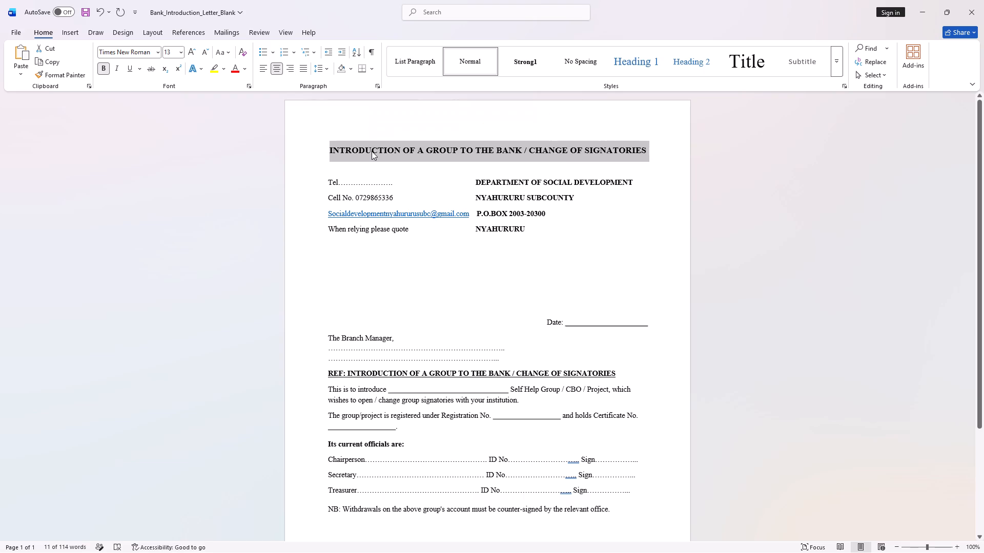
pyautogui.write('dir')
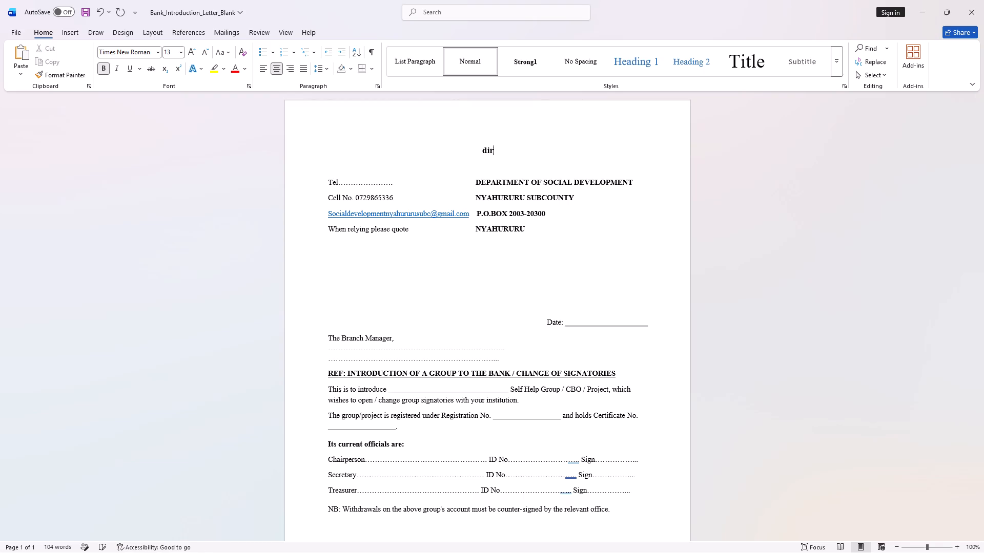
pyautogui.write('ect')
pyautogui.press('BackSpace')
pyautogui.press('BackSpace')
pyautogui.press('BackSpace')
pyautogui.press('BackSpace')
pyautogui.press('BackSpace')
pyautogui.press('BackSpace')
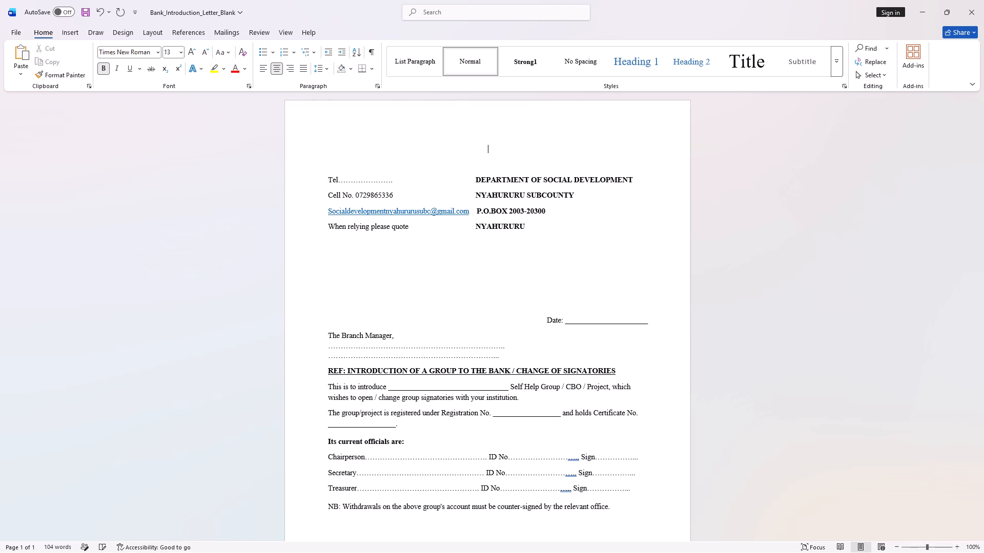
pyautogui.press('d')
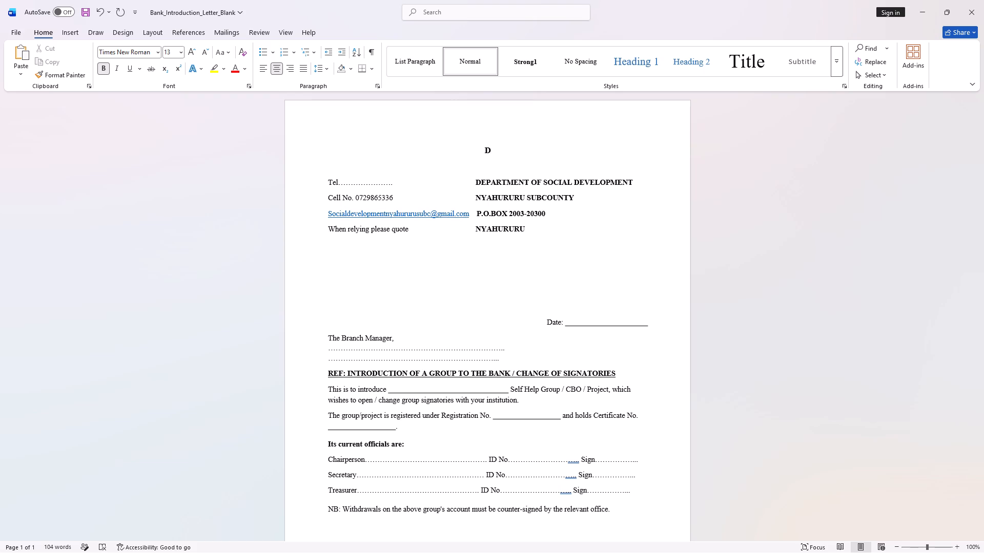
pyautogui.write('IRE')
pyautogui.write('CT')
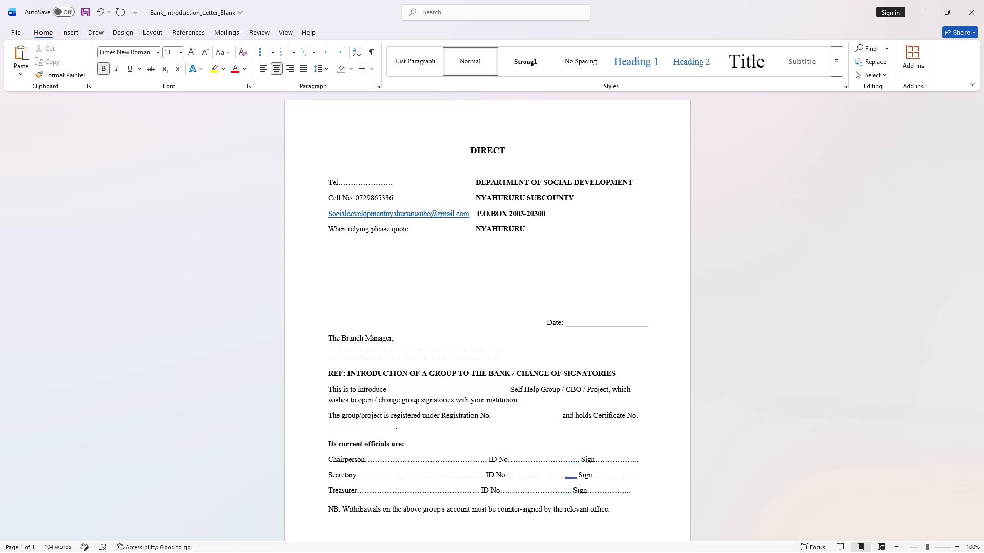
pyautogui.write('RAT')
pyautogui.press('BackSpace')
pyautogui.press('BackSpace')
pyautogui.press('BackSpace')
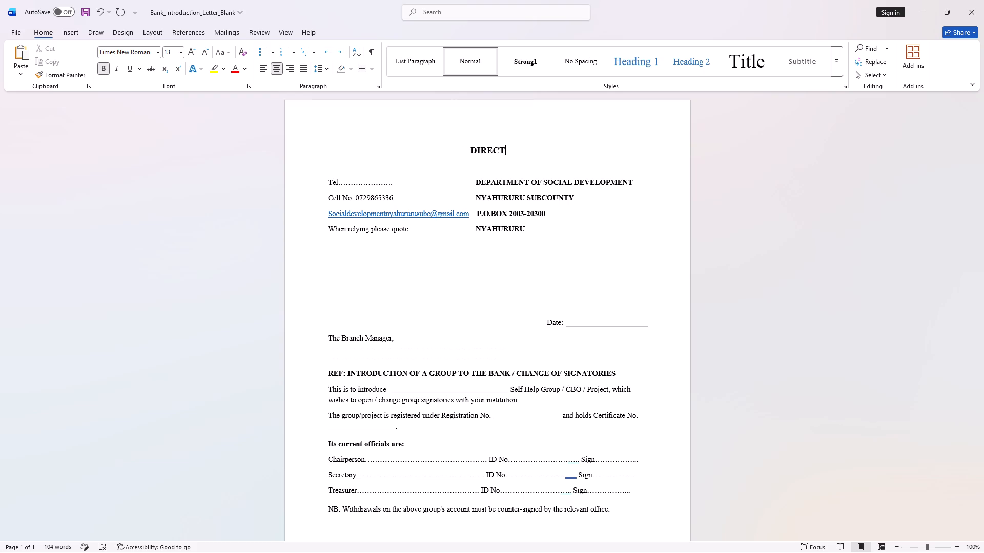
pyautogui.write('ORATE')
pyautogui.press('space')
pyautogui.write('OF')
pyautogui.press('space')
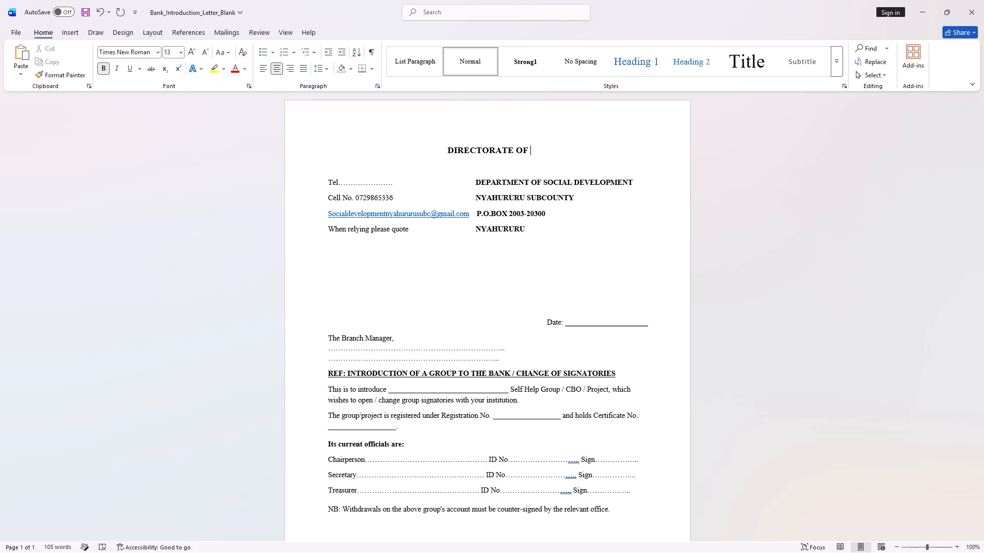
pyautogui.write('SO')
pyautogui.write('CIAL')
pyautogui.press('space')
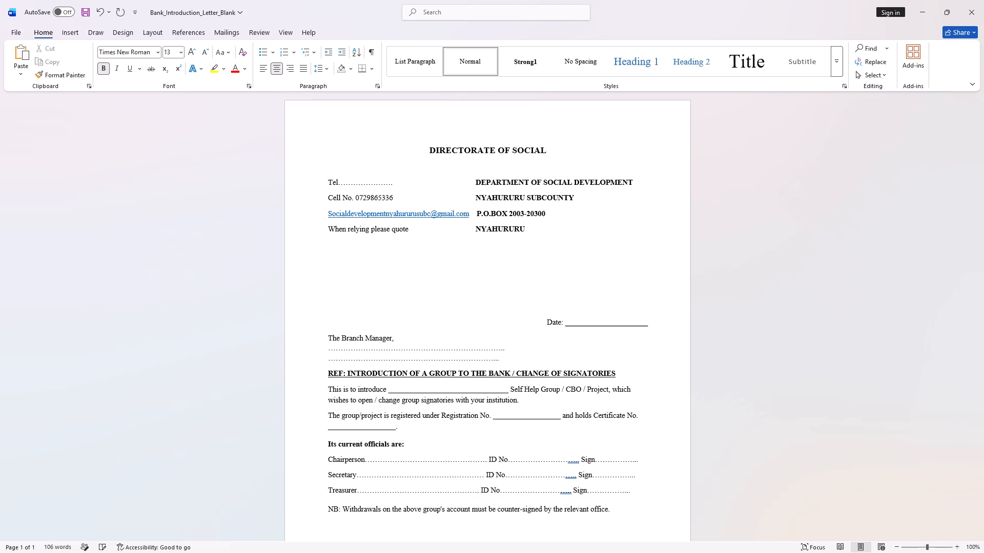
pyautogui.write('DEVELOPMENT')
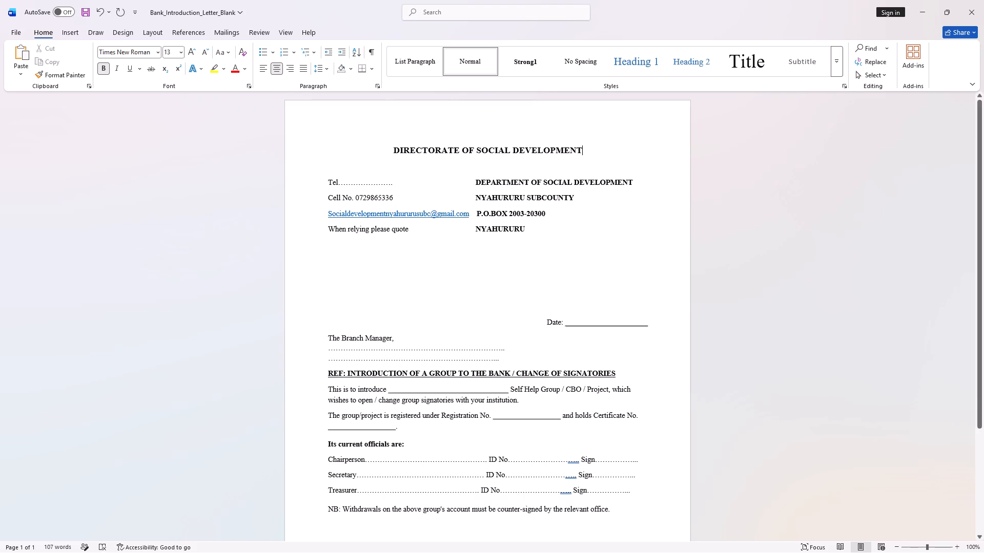
# Insert two blank lines above the "DIRECTORATE OF SOCIAL DEVELOPMENT" heading.
pyautogui.click(390, 147)
pyautogui.press('Return')
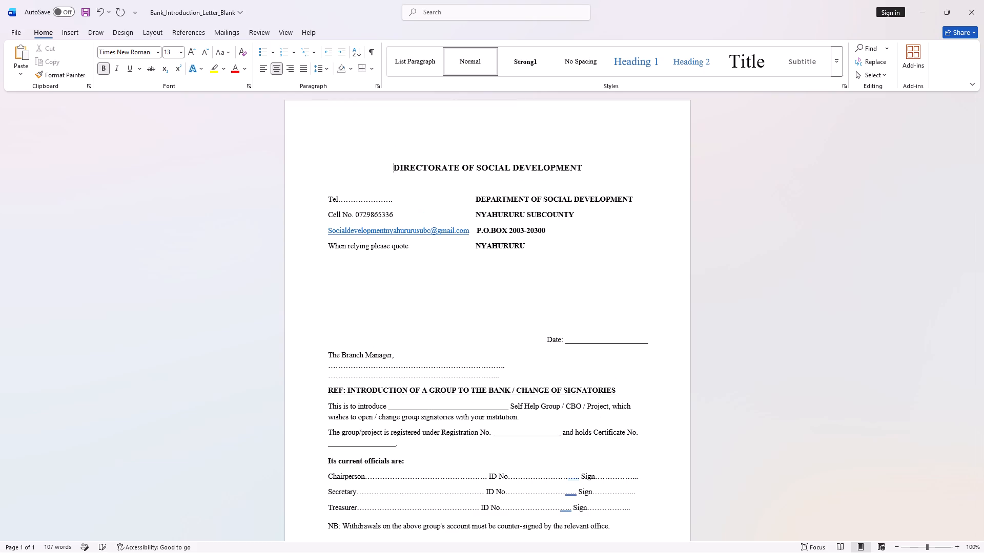
pyautogui.press('Return')
# Delete three of the blank lines between the office header block and the "Date" line.
pyautogui.moveTo(544, 322); pyautogui.dragTo(363, 326)
pyautogui.press('BackSpace')
pyautogui.press('BackSpace')
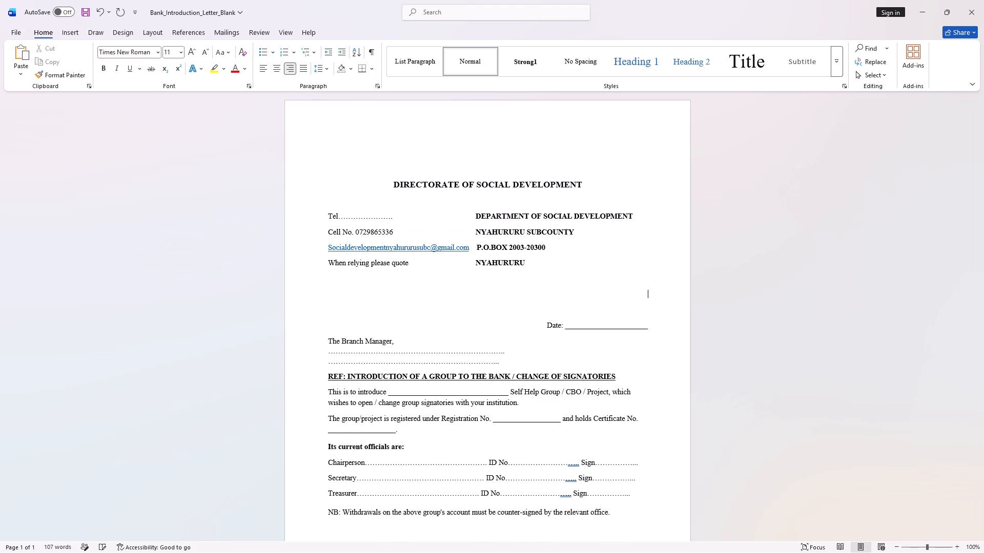
pyautogui.press('BackSpace')
pyautogui.press('BackSpace')
pyautogui.press('BackSpace')
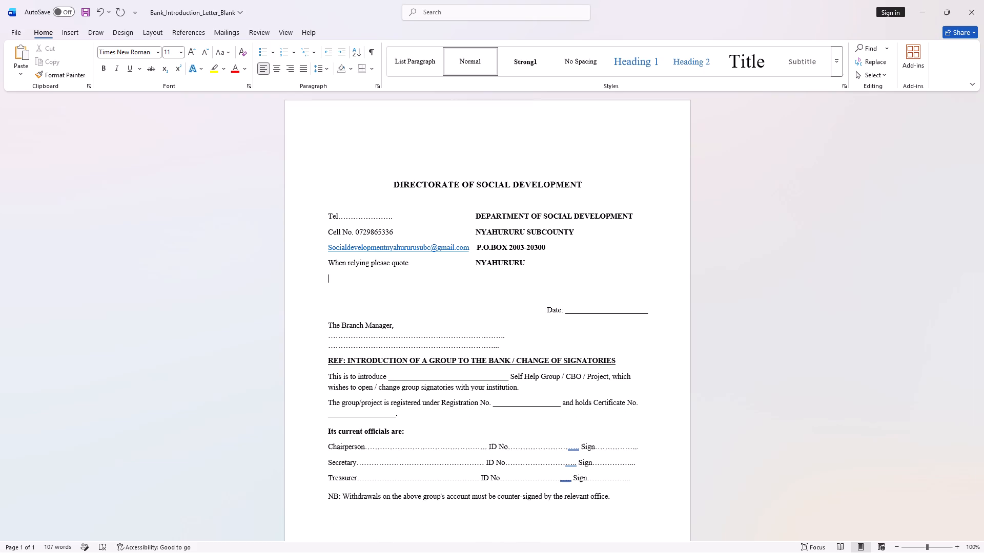
# Add the line "Ministry of LABOUR AND SOCIAL PROTECTION ." directly above the "DIRECTORATE OF SOCIAL DEVELOPMENT" heading.
pyautogui.click(492, 140)
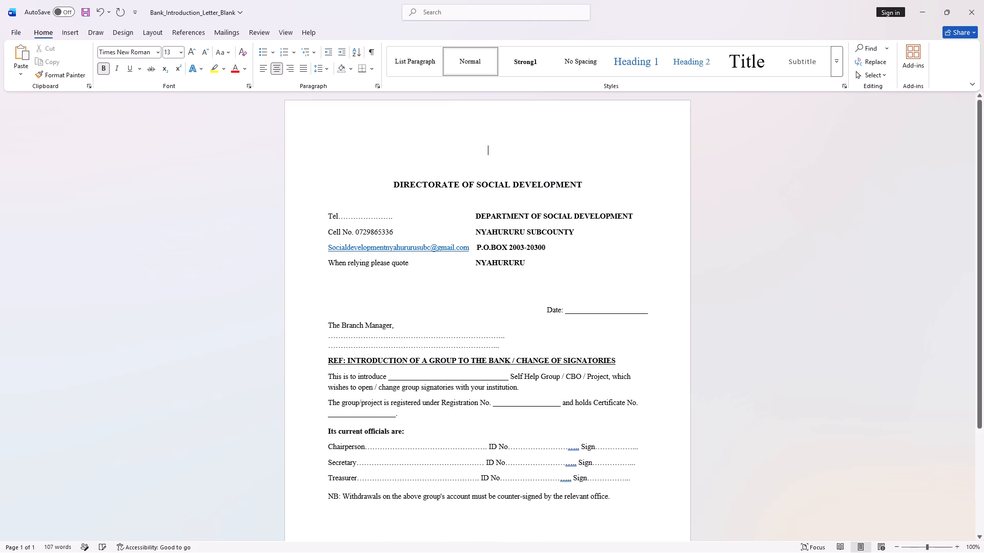
pyautogui.click(489, 168)
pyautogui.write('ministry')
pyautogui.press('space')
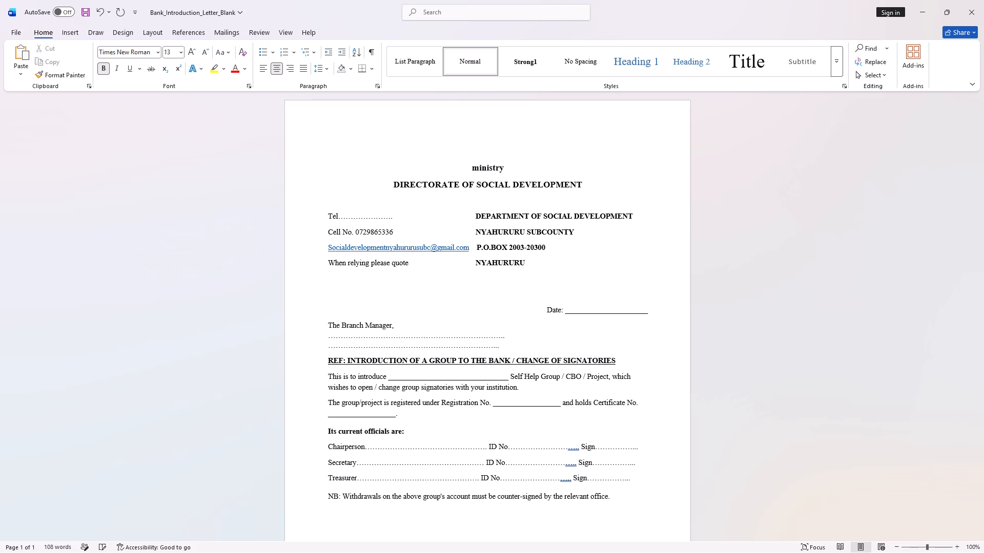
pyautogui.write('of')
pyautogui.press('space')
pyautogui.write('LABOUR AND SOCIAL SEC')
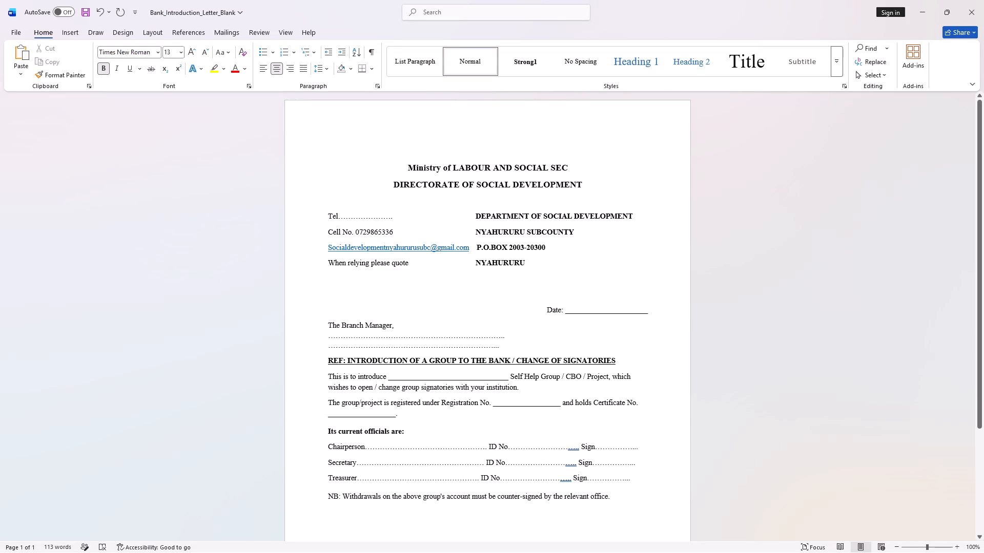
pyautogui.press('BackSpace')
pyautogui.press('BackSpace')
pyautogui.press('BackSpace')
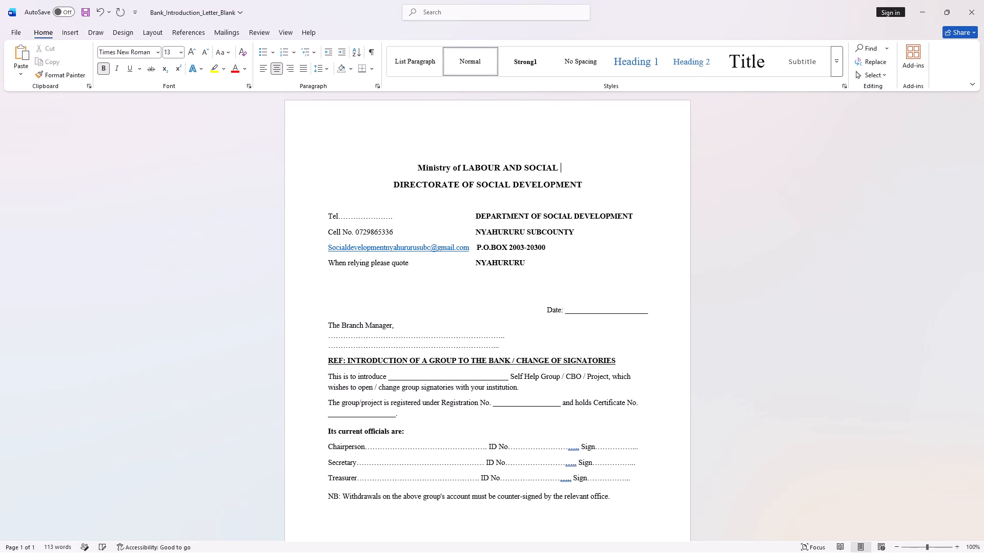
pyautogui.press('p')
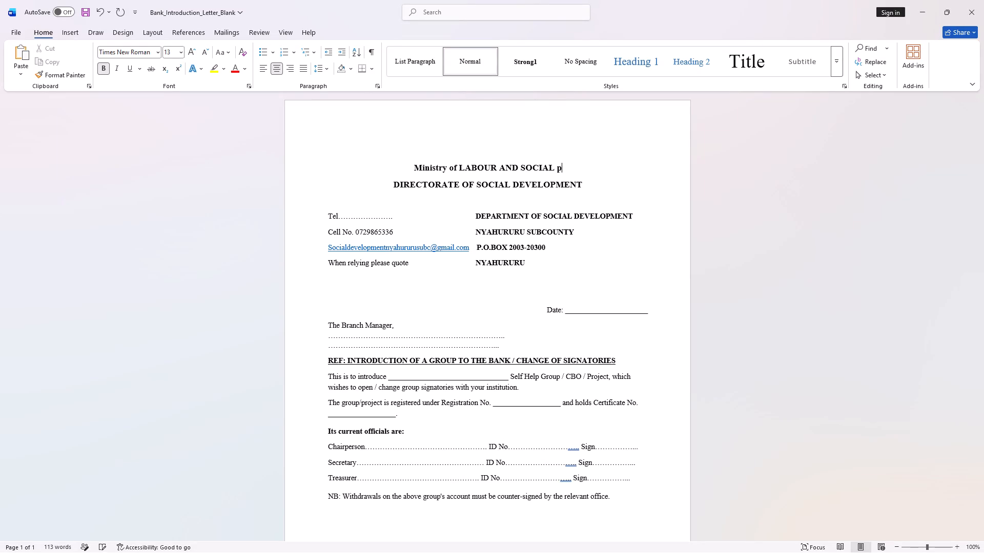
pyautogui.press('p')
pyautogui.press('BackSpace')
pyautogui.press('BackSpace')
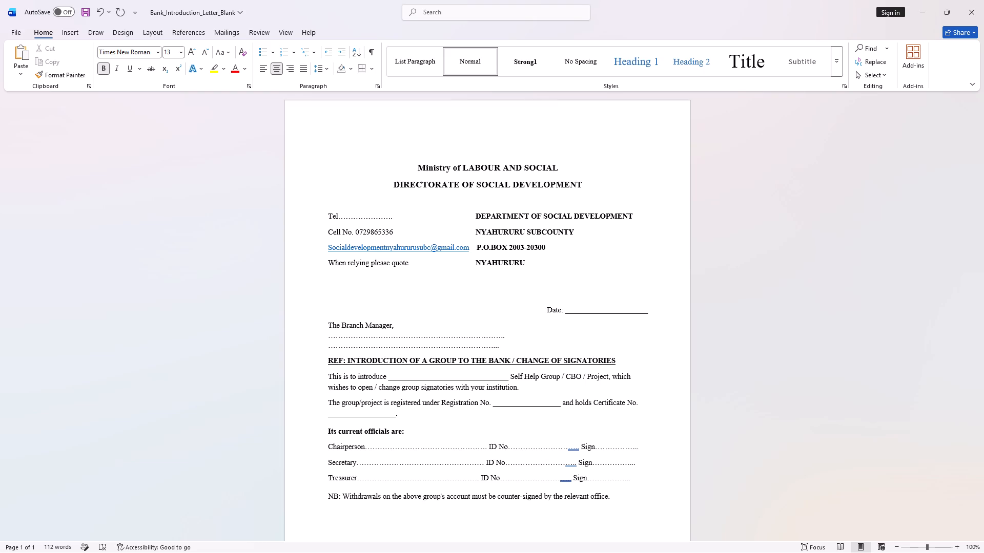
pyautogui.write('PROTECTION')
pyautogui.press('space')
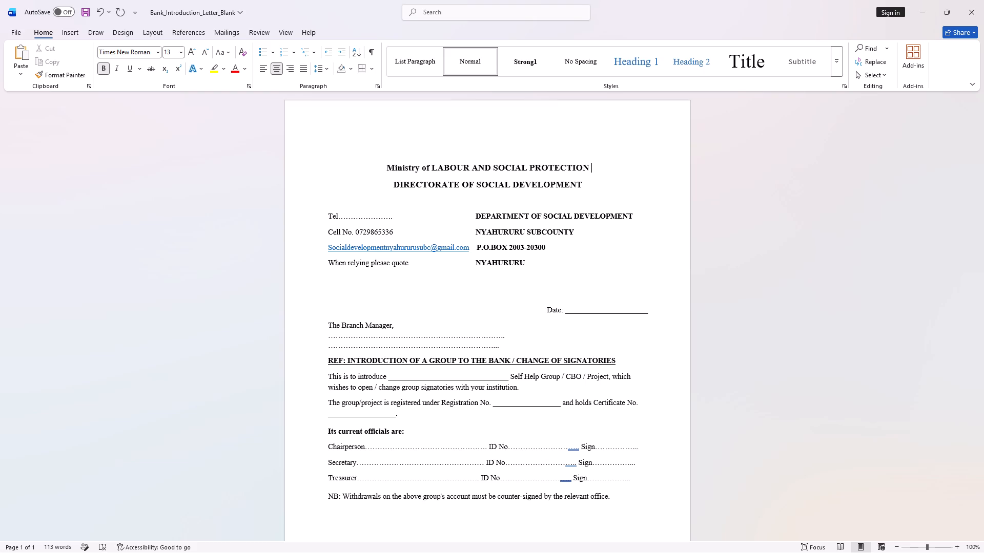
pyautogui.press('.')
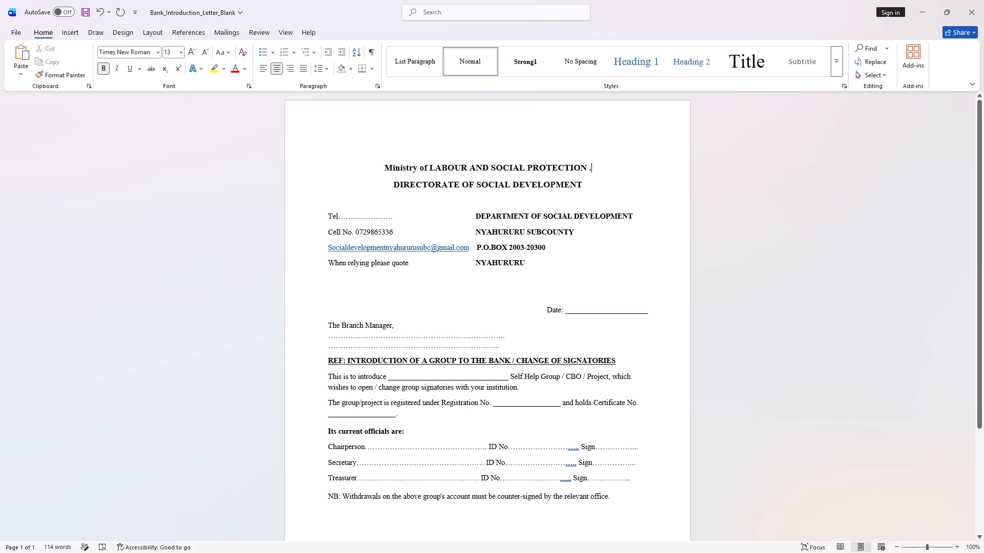
# Change the whole ministry heading line to uppercase.
pyautogui.moveTo(601, 170); pyautogui.dragTo(423, 160)
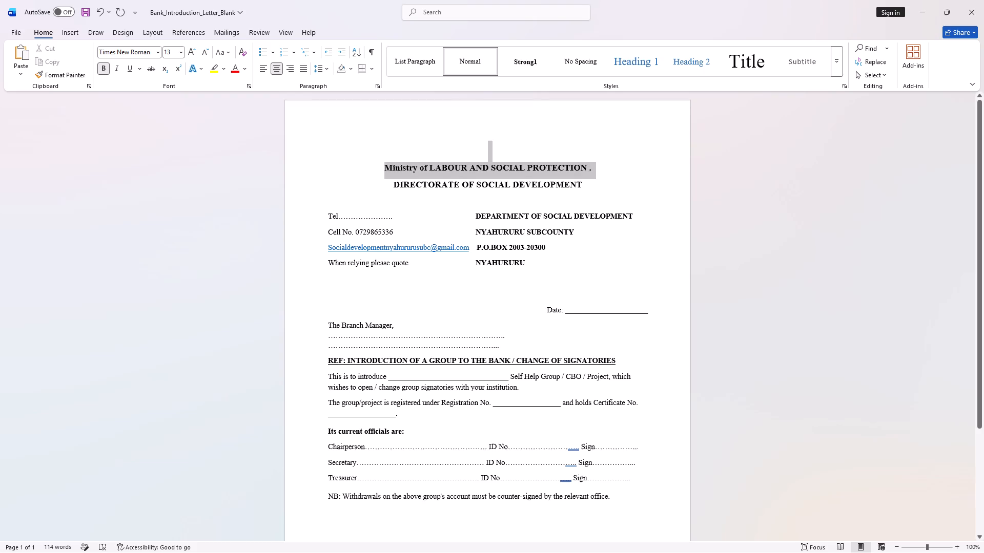
pyautogui.moveTo(423, 160); pyautogui.dragTo(388, 168)
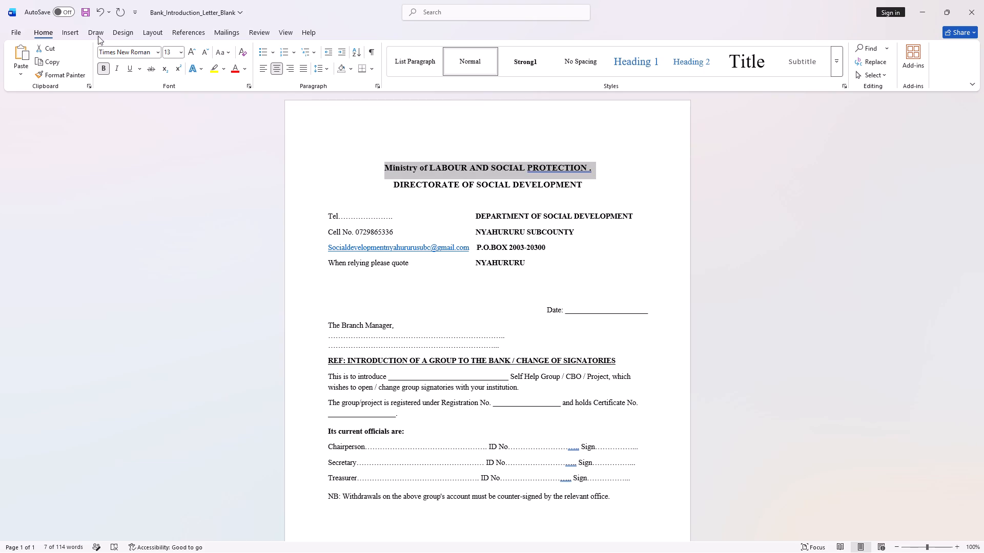
pyautogui.click(220, 49)
pyautogui.click(237, 94)
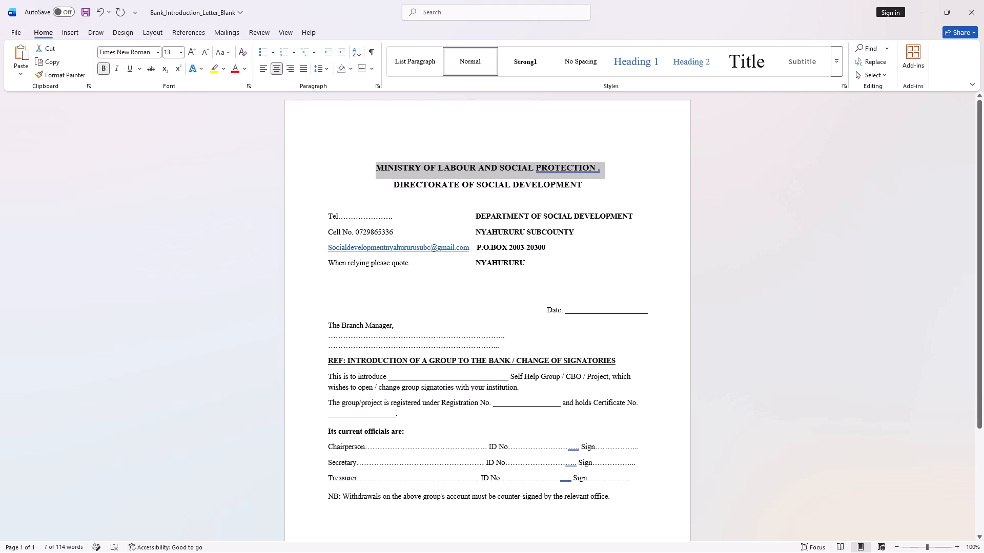
pyautogui.click(602, 168)
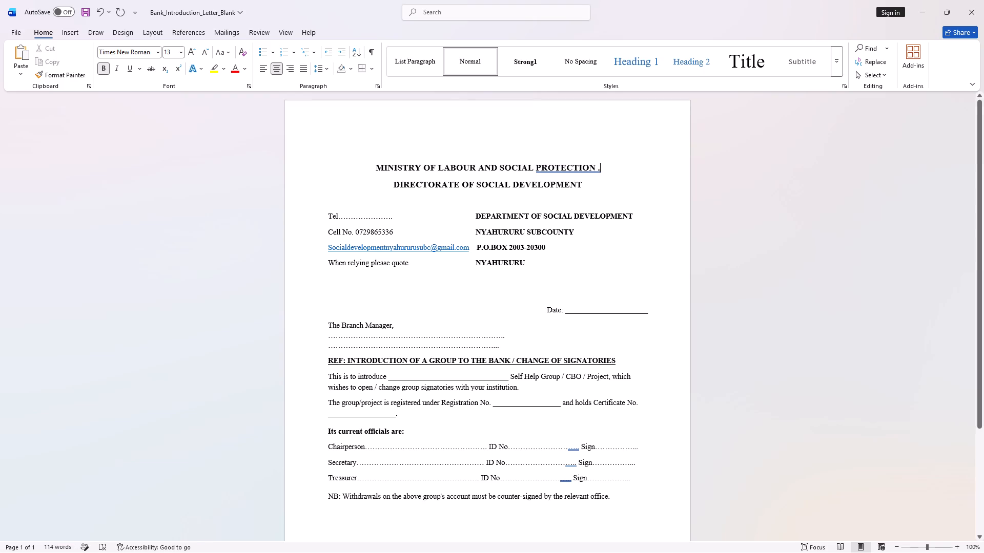
# In Google Chrome, search for "state department for social protection and senior citizen affairs" and copy that department name.
pyautogui.click(575, 548)
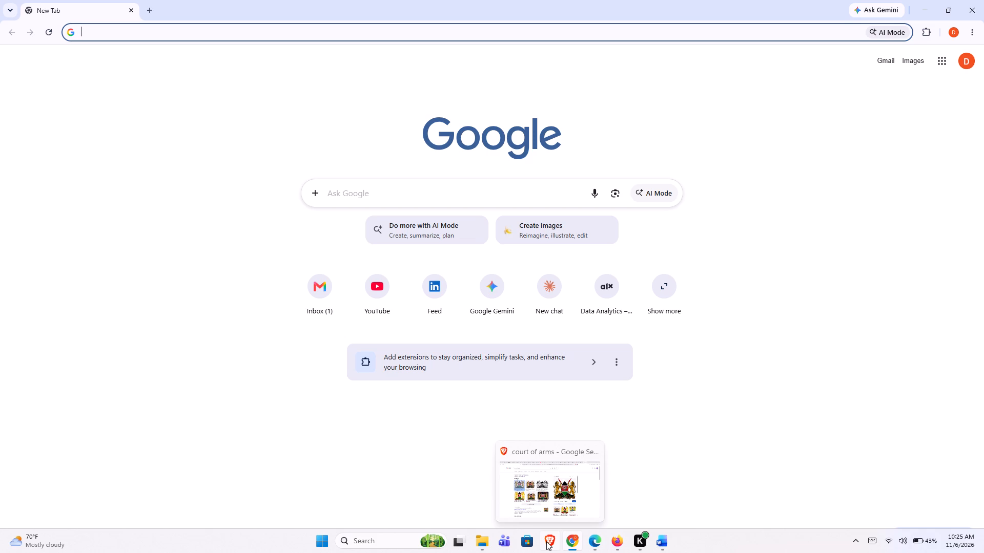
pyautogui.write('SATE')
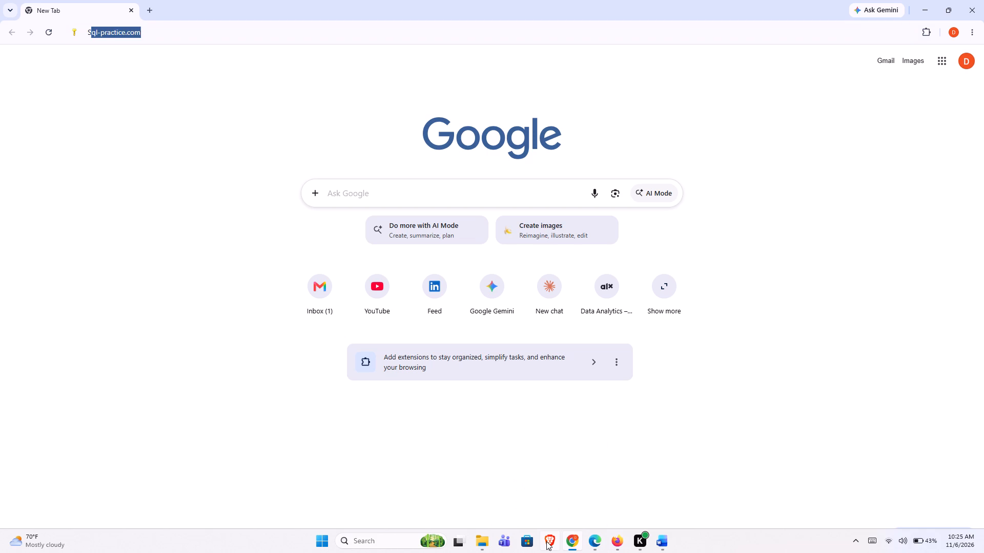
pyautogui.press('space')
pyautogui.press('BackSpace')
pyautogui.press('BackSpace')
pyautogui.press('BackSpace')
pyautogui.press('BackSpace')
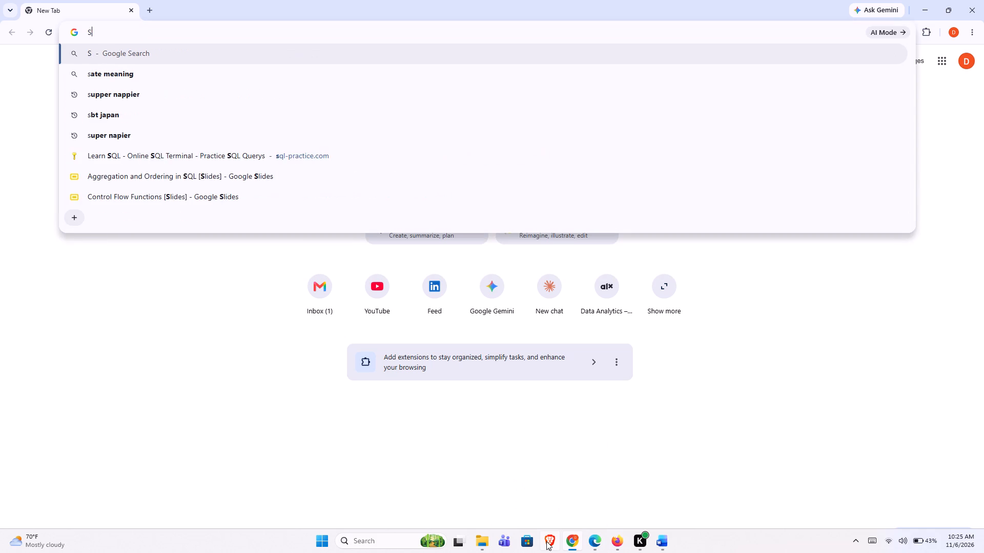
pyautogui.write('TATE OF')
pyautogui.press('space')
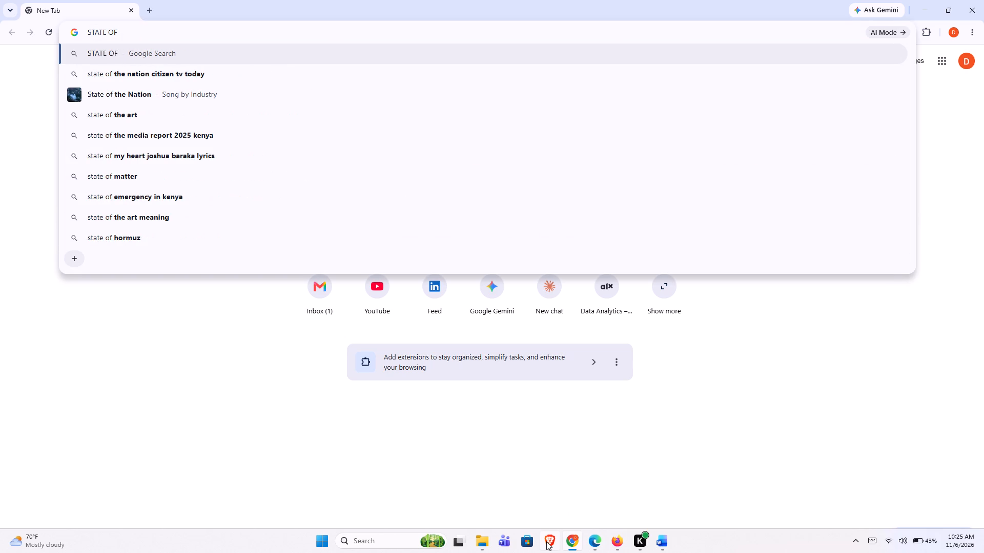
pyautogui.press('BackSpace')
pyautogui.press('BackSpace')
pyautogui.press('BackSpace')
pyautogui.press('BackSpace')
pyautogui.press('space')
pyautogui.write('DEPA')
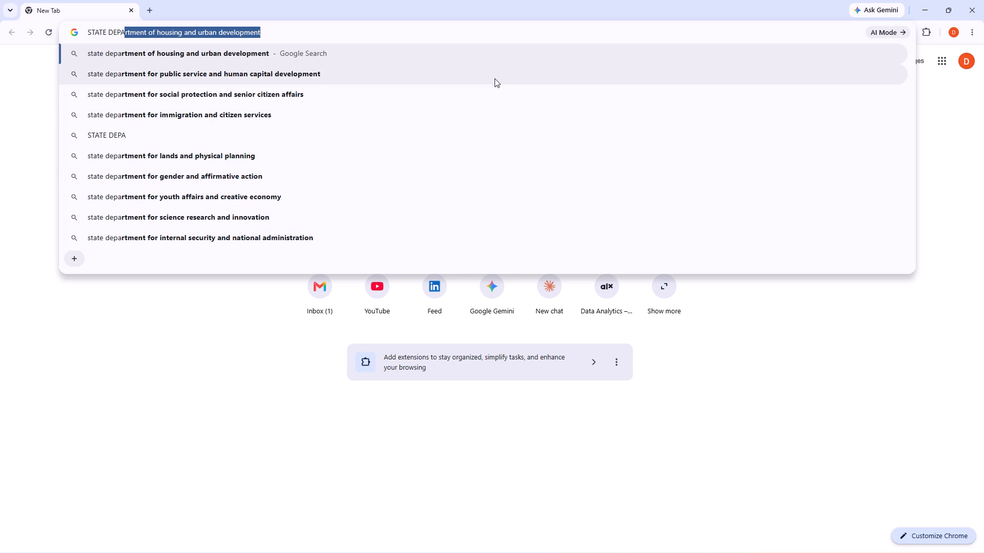
pyautogui.click(483, 100)
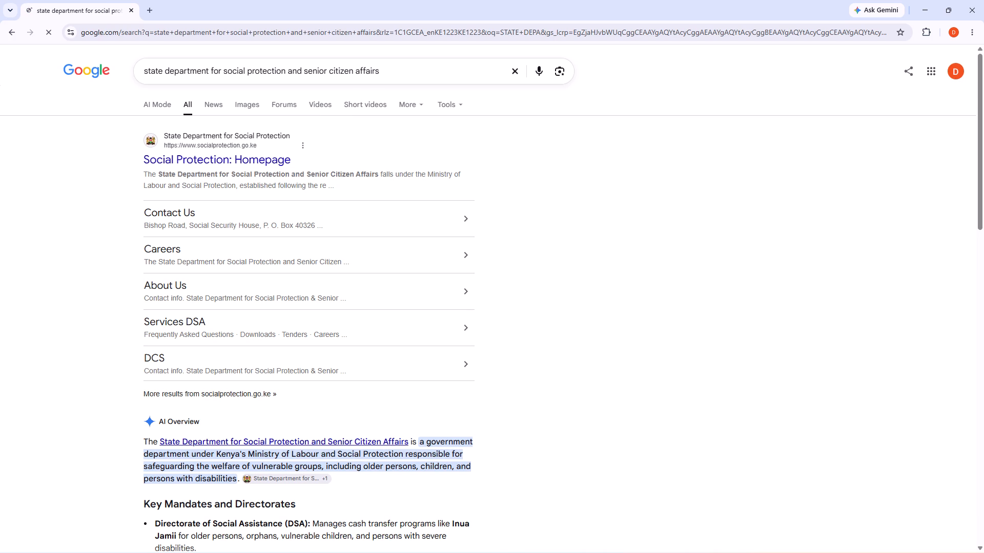
pyautogui.moveTo(397, 70); pyautogui.dragTo(145, 61)
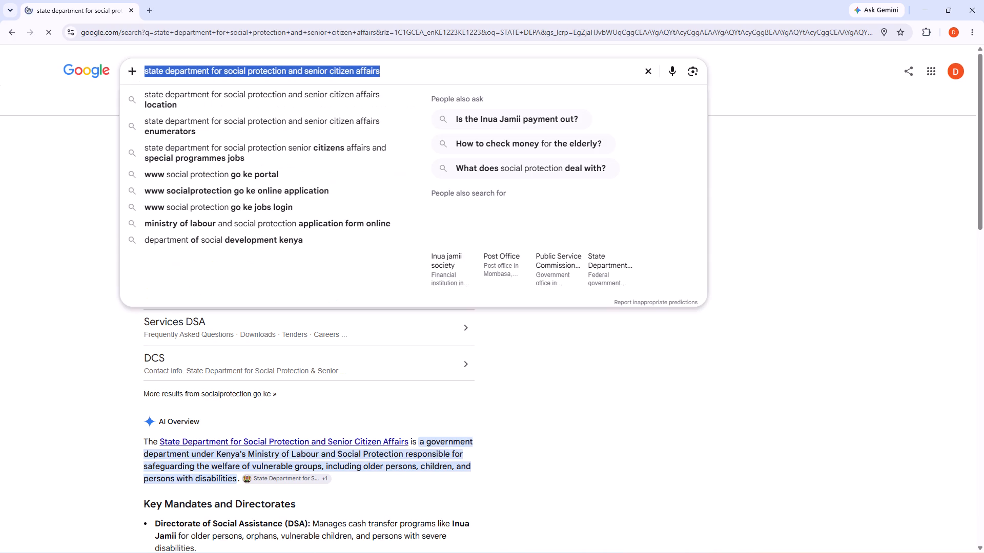
pyautogui.hotkey('ctrl', 'c')
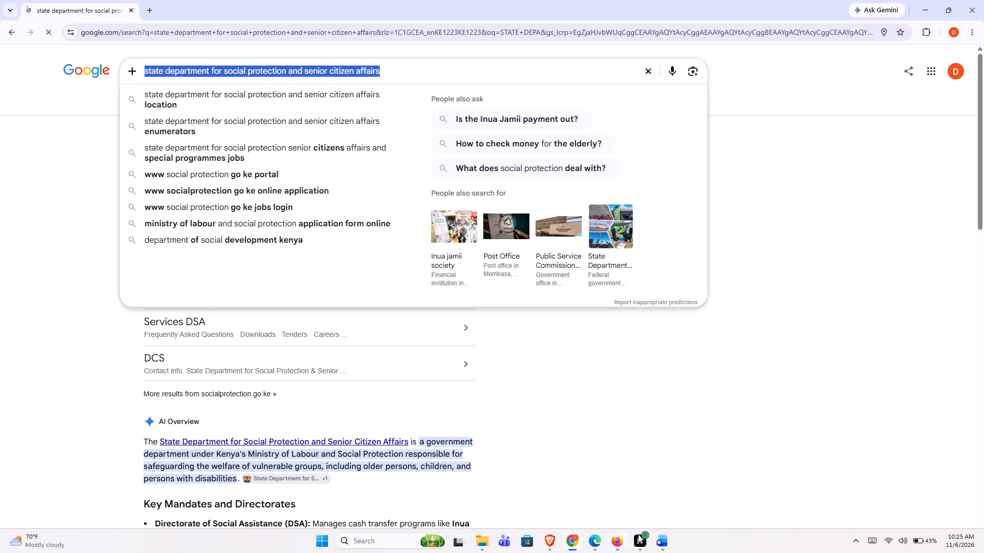
# Back in the Word bank introduction letter, paste the copied department name on a new line below the ministry heading.
pyautogui.click(657, 541)
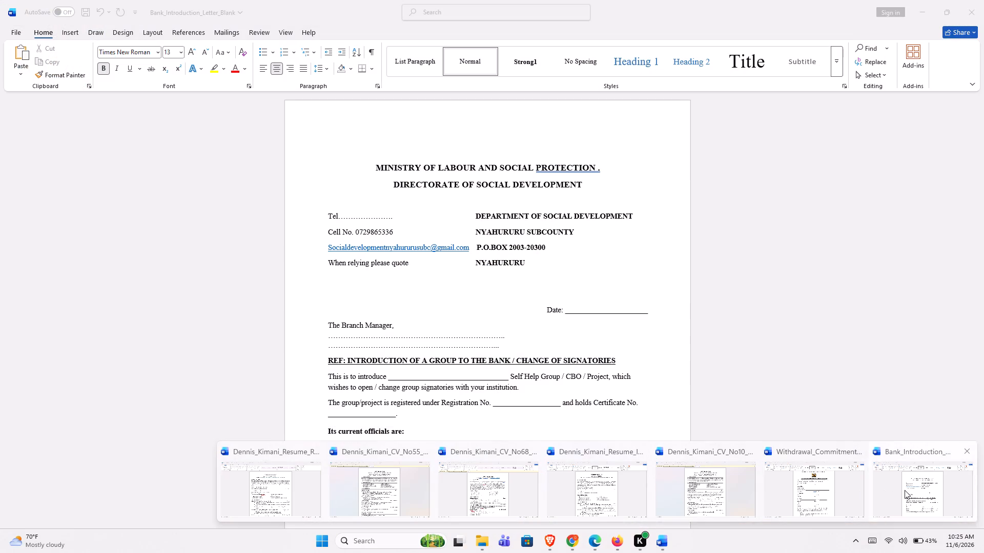
pyautogui.click(905, 490)
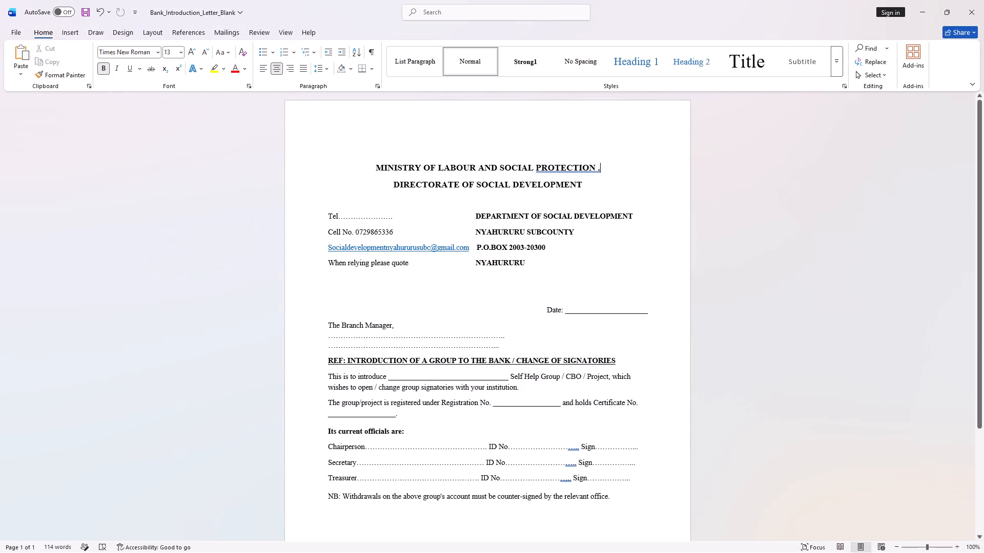
pyautogui.press('Return')
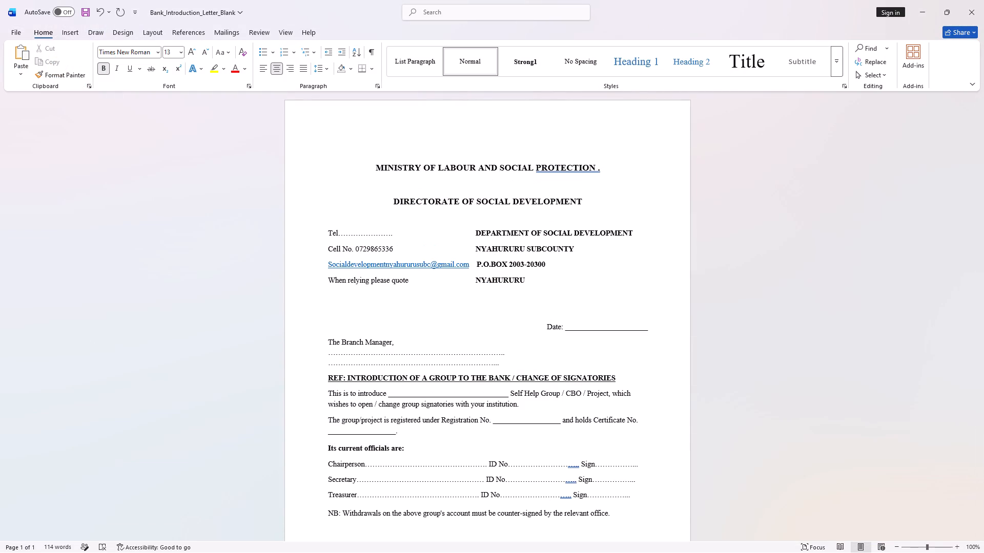
pyautogui.hotkey('ctrl', 'v')
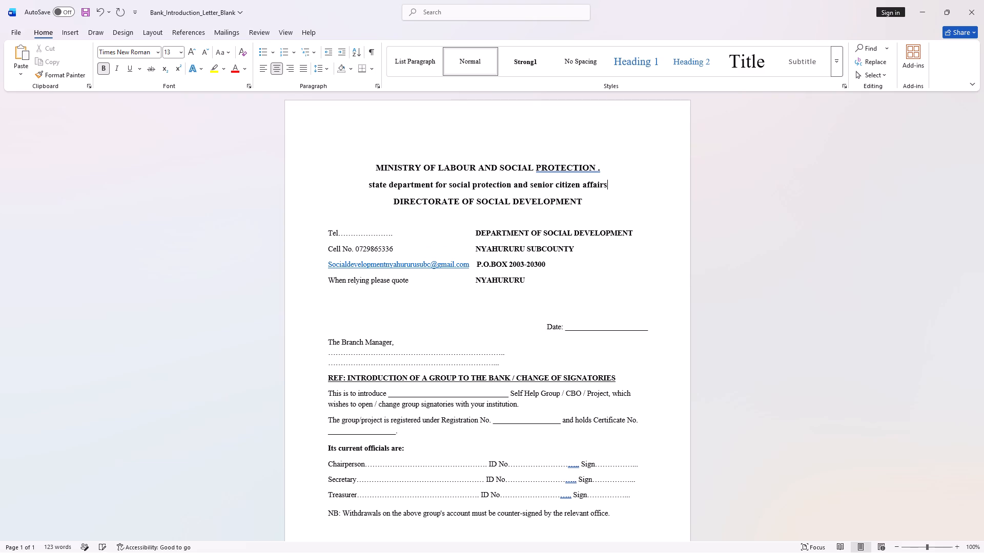
# Change the pasted state department line to uppercase.
pyautogui.moveTo(611, 192); pyautogui.dragTo(378, 179)
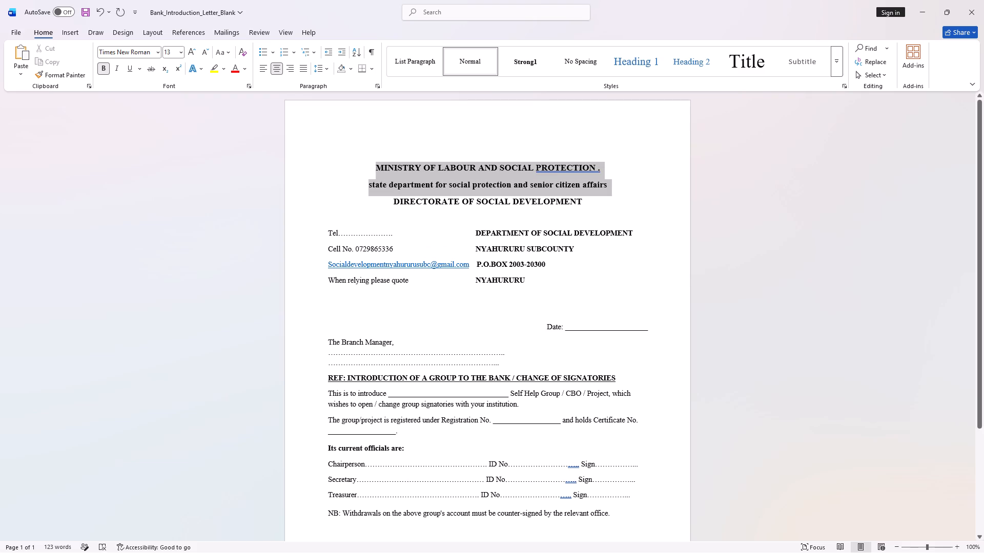
pyautogui.moveTo(378, 179); pyautogui.dragTo(368, 187)
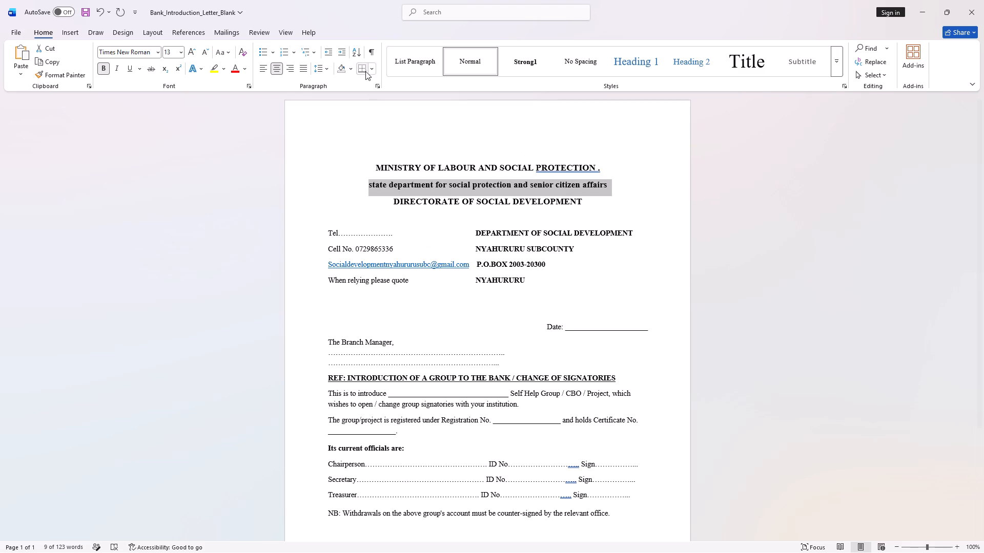
pyautogui.click(228, 48)
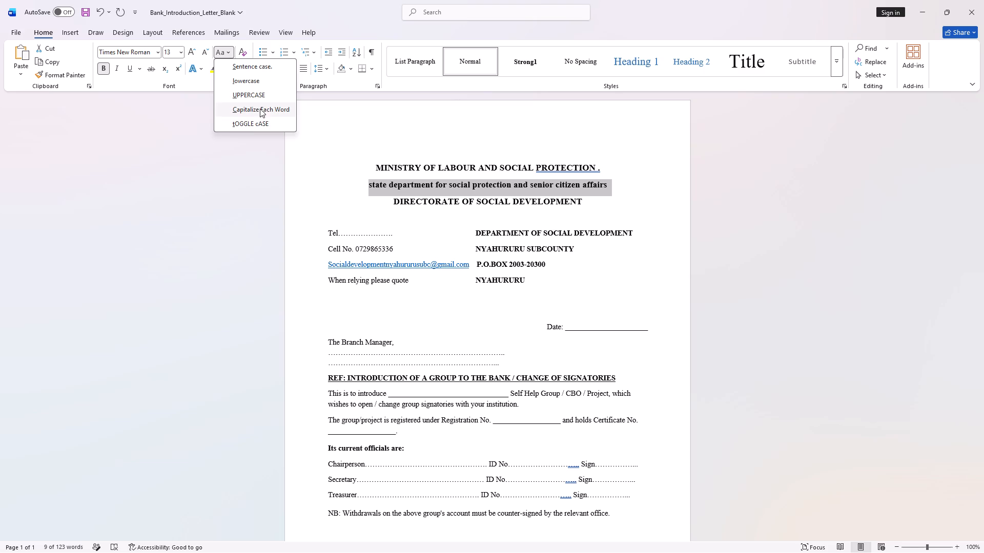
pyautogui.click(259, 97)
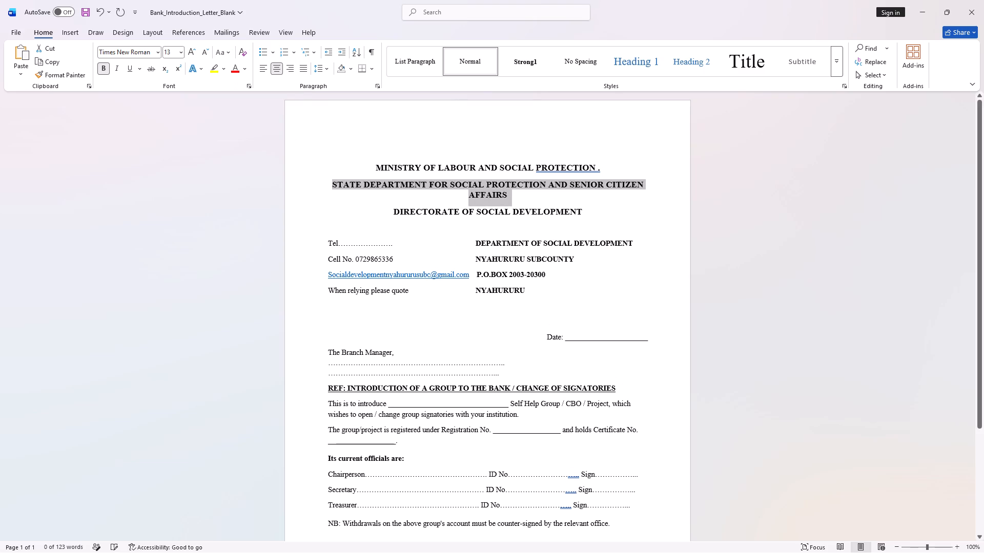
pyautogui.click(447, 202)
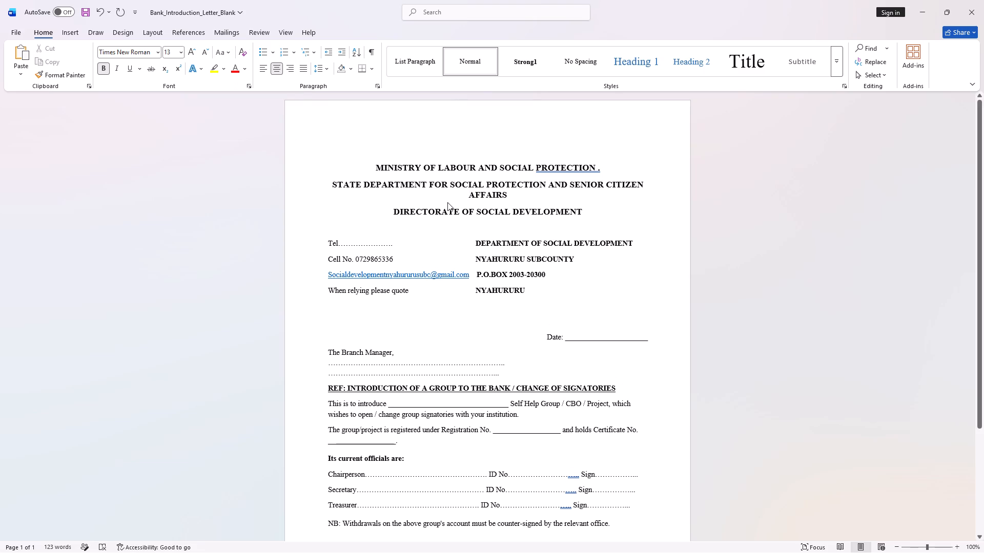
# Insert three blank lines above the "MINISTRY OF LABOUR AND SOCIAL PROTECTION" heading.
pyautogui.click(374, 166)
pyautogui.press('Return')
pyautogui.press('Return')
pyautogui.press('Return')
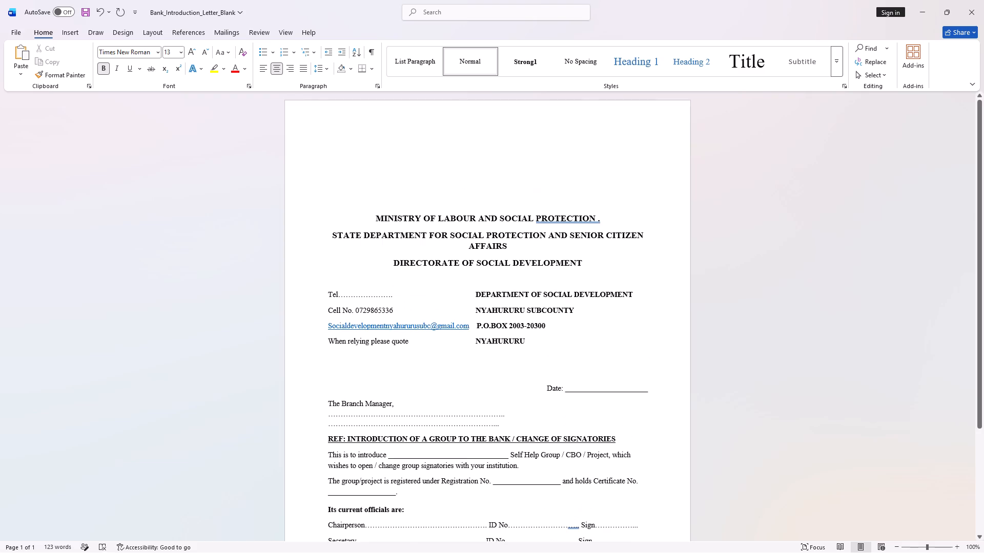
# Enter "REPUBLIC OF KENYA" on the blank line at the top of the bank introduction letter.
pyautogui.click(432, 138)
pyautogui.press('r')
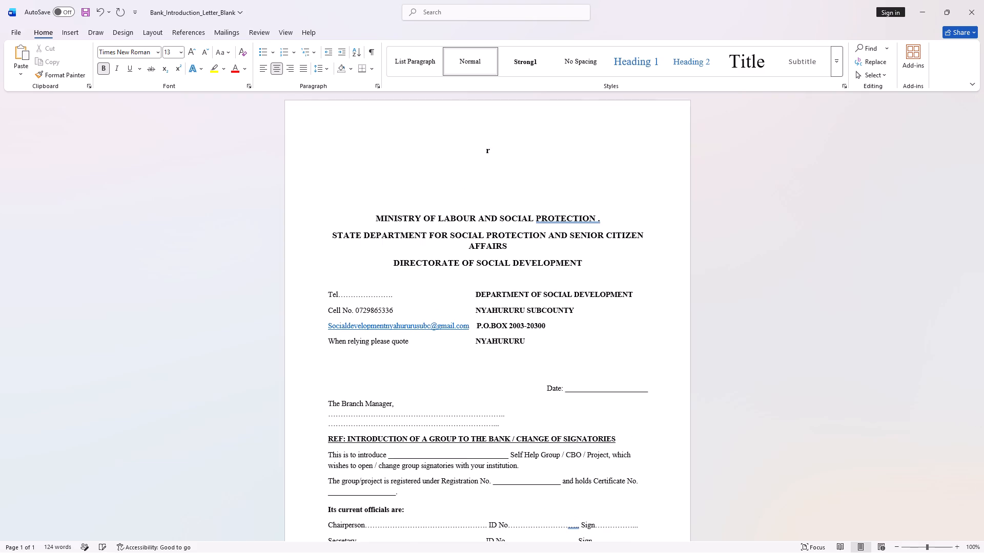
pyautogui.press('BackSpace')
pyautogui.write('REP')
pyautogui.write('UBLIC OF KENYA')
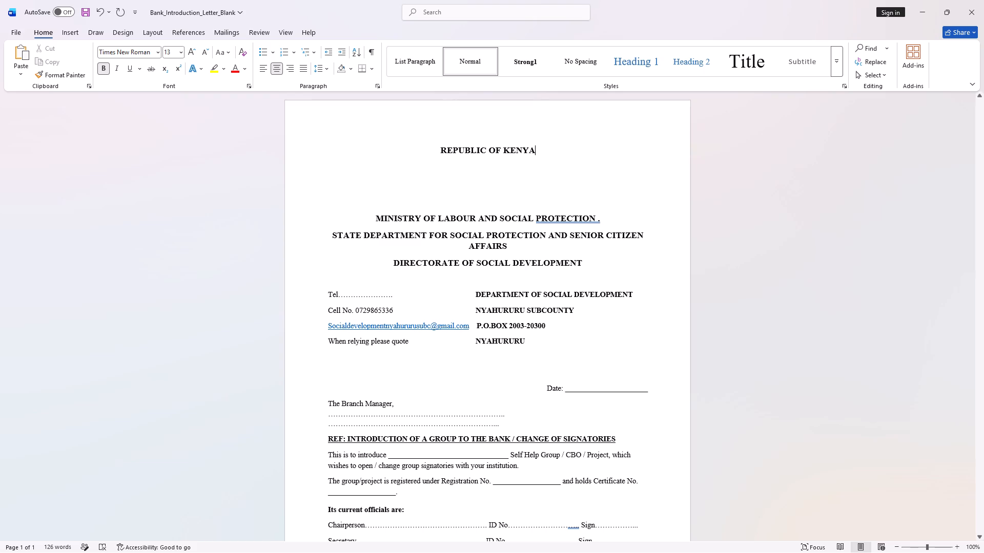
# Copy the coat of arms from the withdrawal commitment form and paste it between "REPUBLIC OF KENYA" and the ministry heading in the bank introduction letter.
pyautogui.click(480, 179)
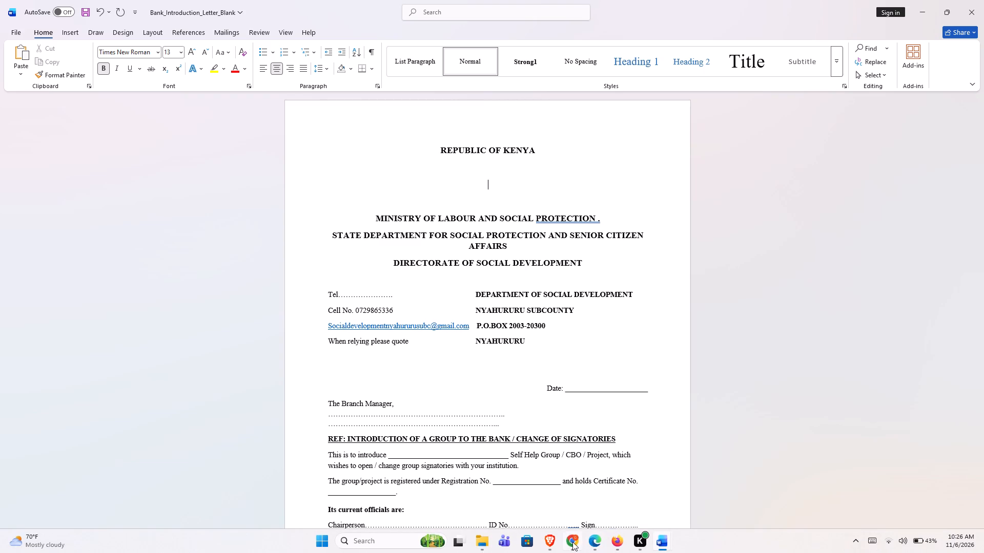
pyautogui.doubleClick(572, 542)
pyautogui.click(572, 542)
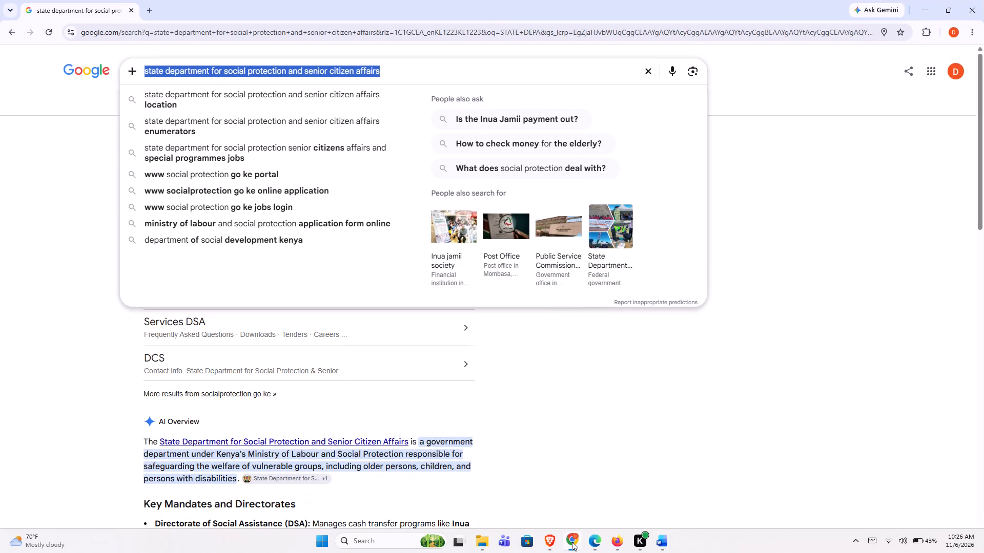
pyautogui.click(572, 542)
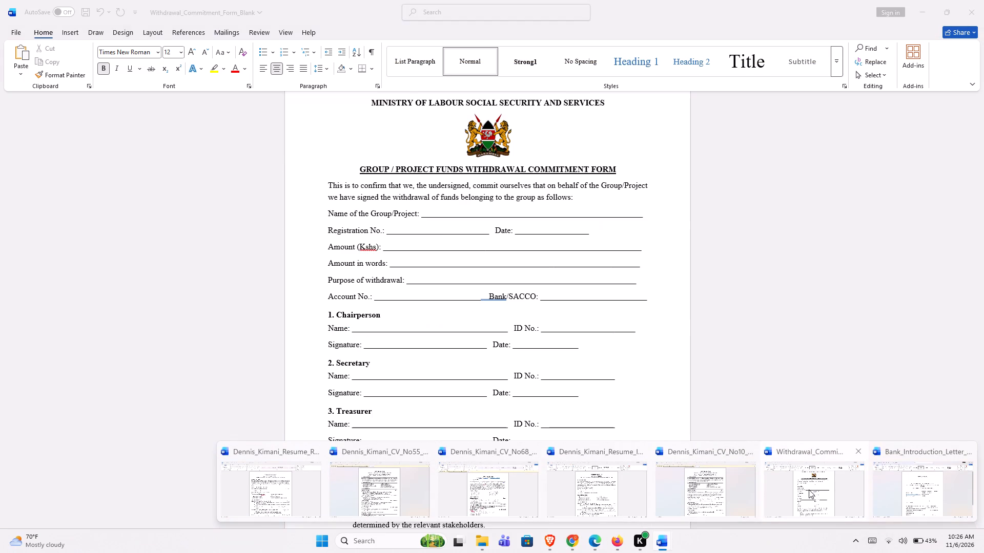
pyautogui.click(809, 490)
pyautogui.click(503, 146)
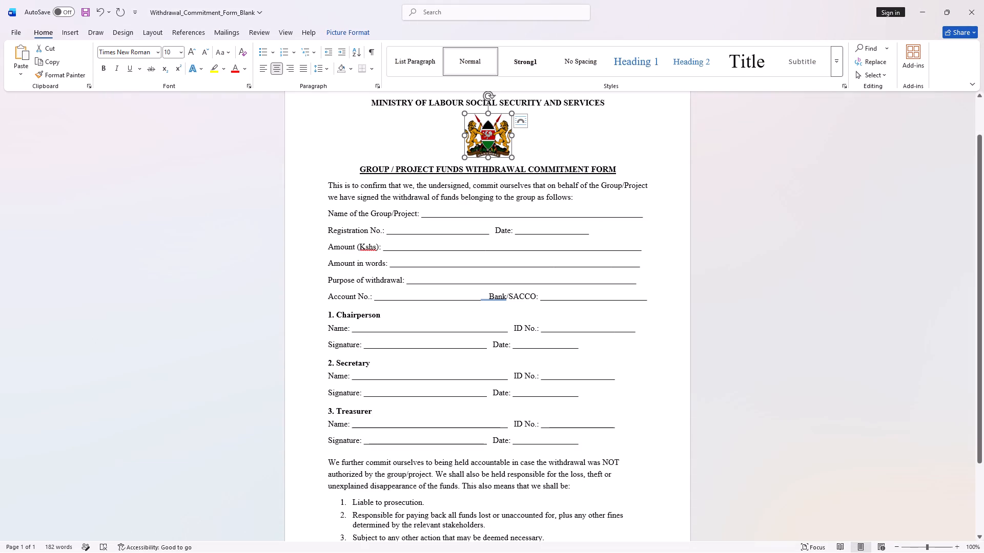
pyautogui.hotkey('ctrl', 'c')
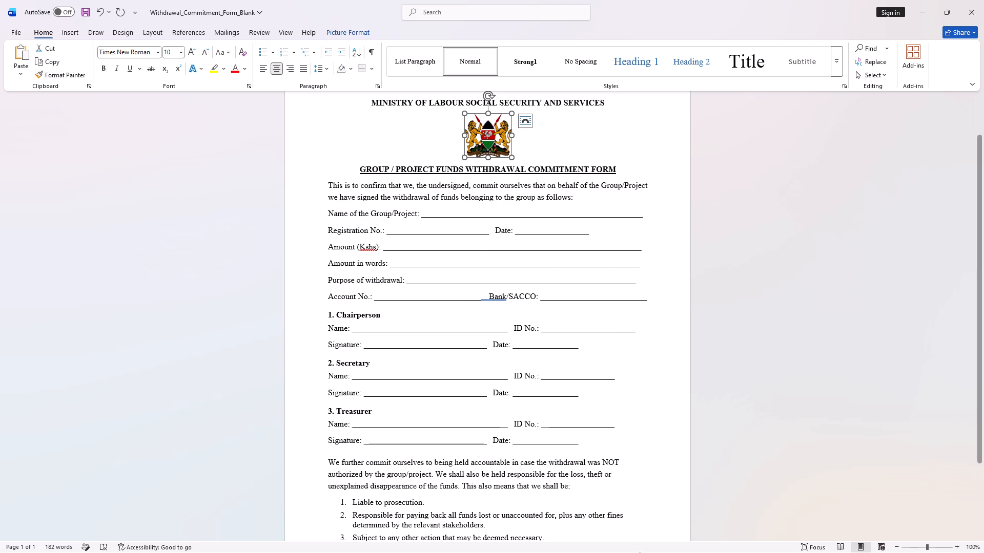
pyautogui.click(664, 536)
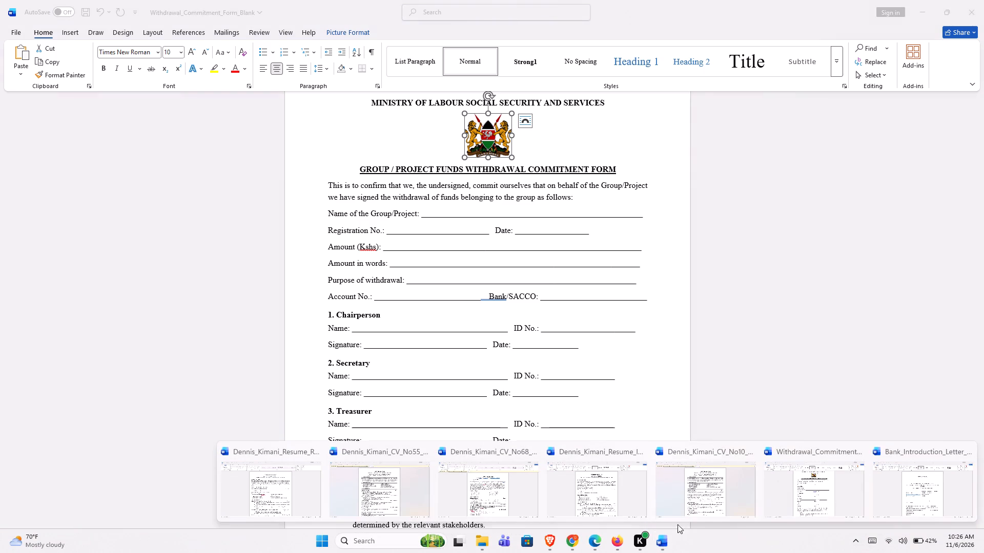
pyautogui.click(893, 490)
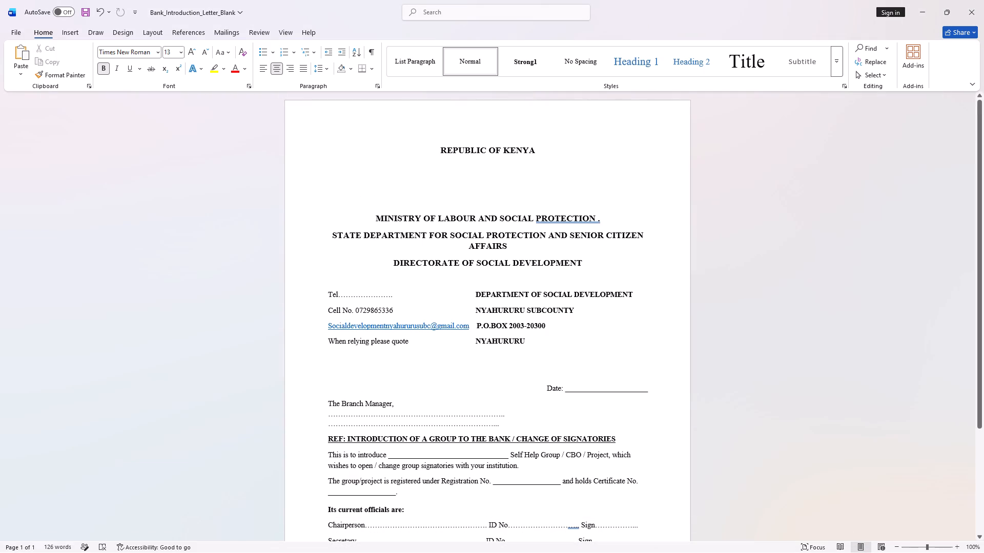
pyautogui.hotkey('ctrl', 'v')
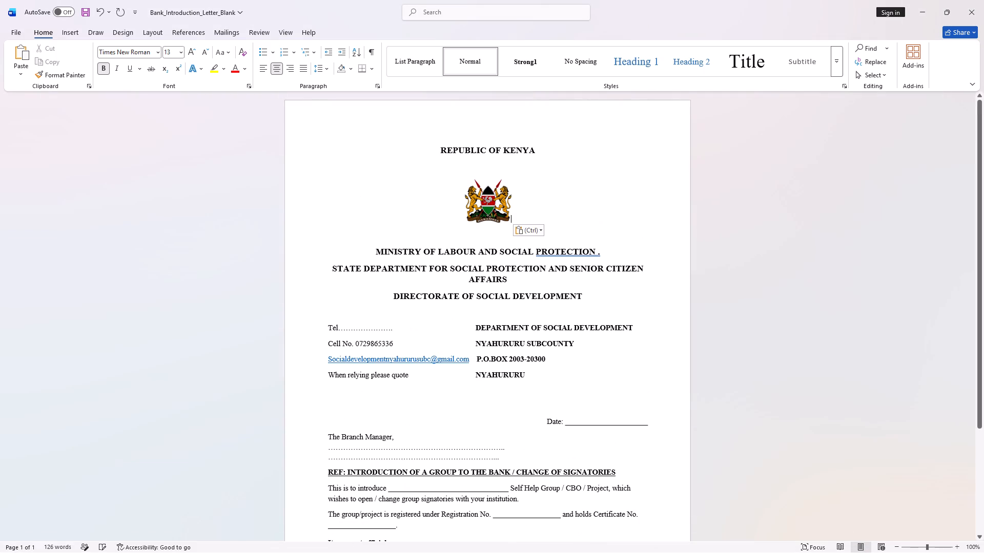
# Move the coat of arms directly beneath "REPUBLIC OF KENYA" and enlarge it in both width and height.
pyautogui.click(495, 187)
pyautogui.moveTo(495, 187); pyautogui.dragTo(491, 178)
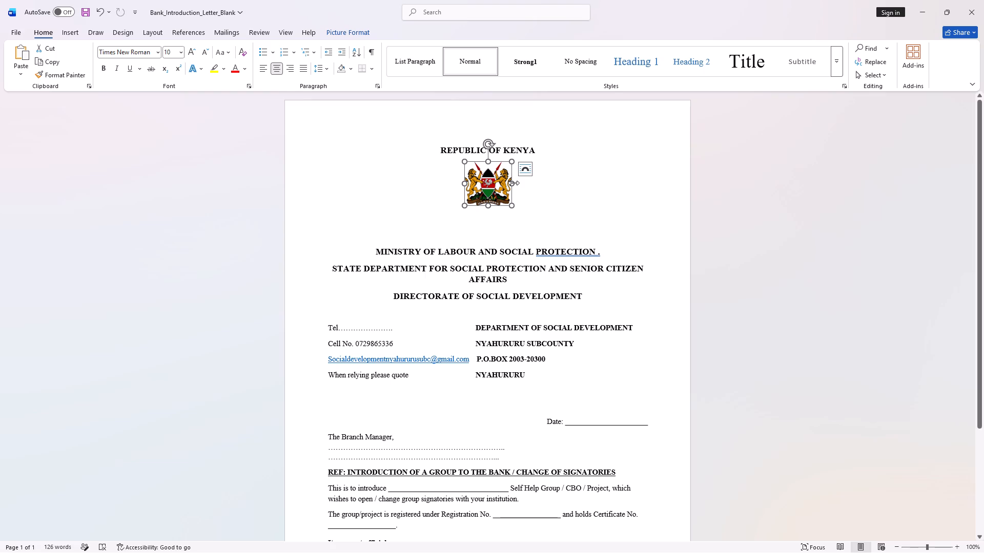
pyautogui.moveTo(514, 183); pyautogui.dragTo(549, 183)
pyautogui.moveTo(490, 208); pyautogui.dragTo(491, 229)
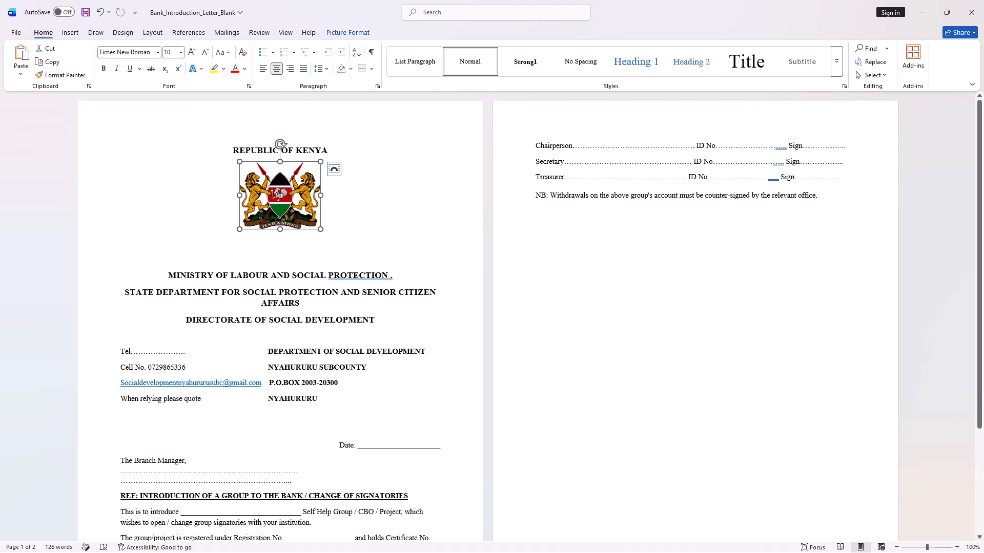
# Delete the extra blank line between the coat of arms and the ministry heading.
pyautogui.click(288, 252)
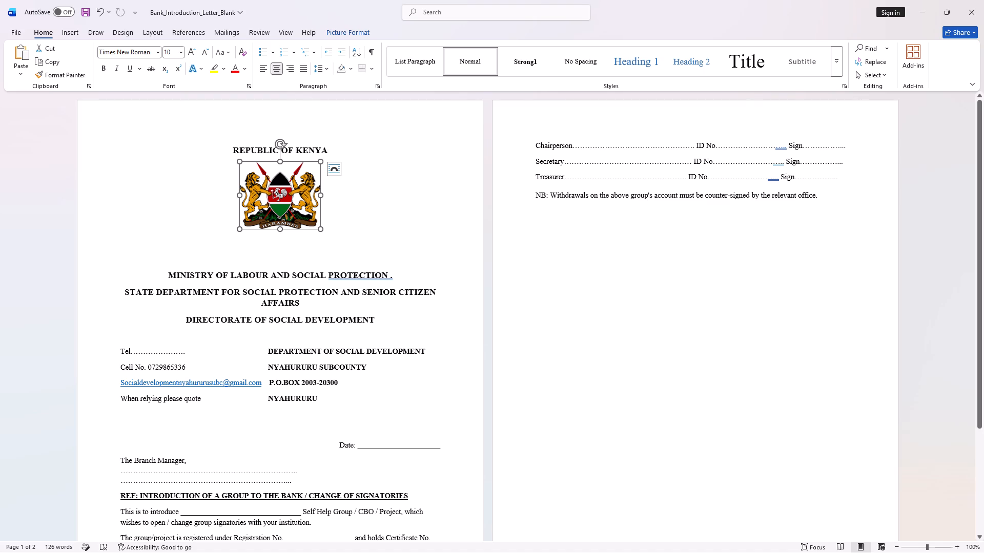
pyautogui.click(288, 260)
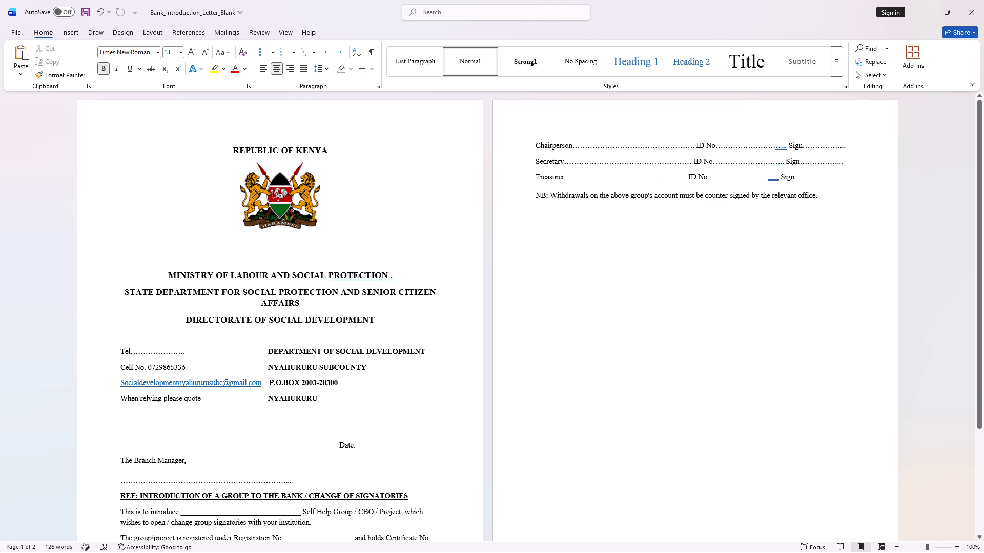
pyautogui.press('BackSpace')
pyautogui.press('BackSpace')
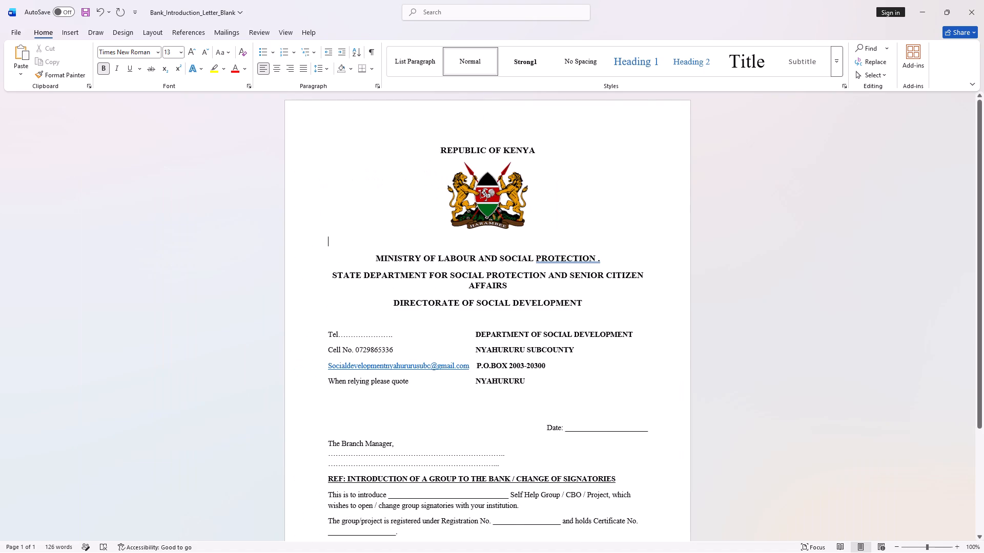
# Delete the two blank lines between the office address block ending in "NYAHURURU" and the Date line.
pyautogui.moveTo(983, 197); pyautogui.dragTo(983, 310)
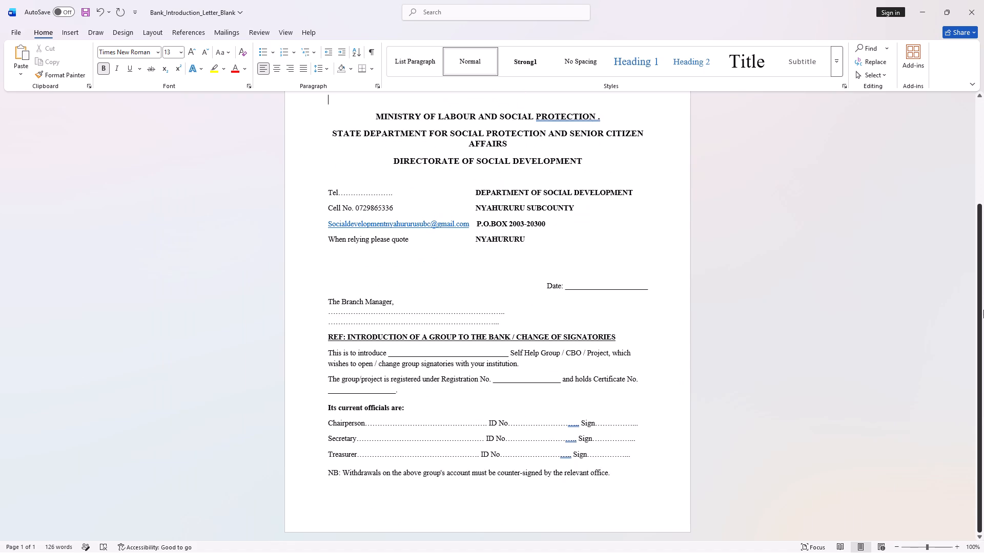
pyautogui.moveTo(983, 310); pyautogui.dragTo(983, 285)
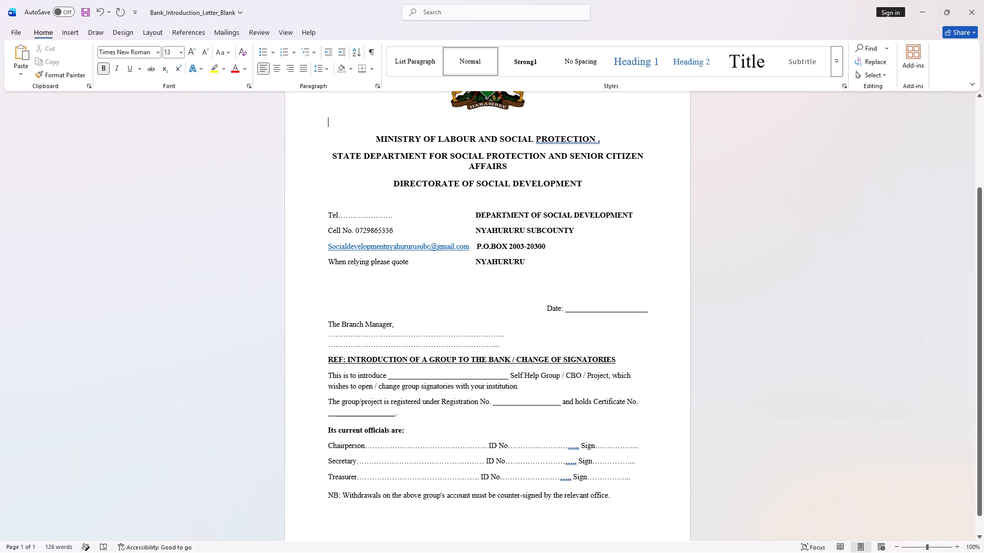
pyautogui.click(475, 307)
pyautogui.click(522, 284)
pyautogui.press('BackSpace')
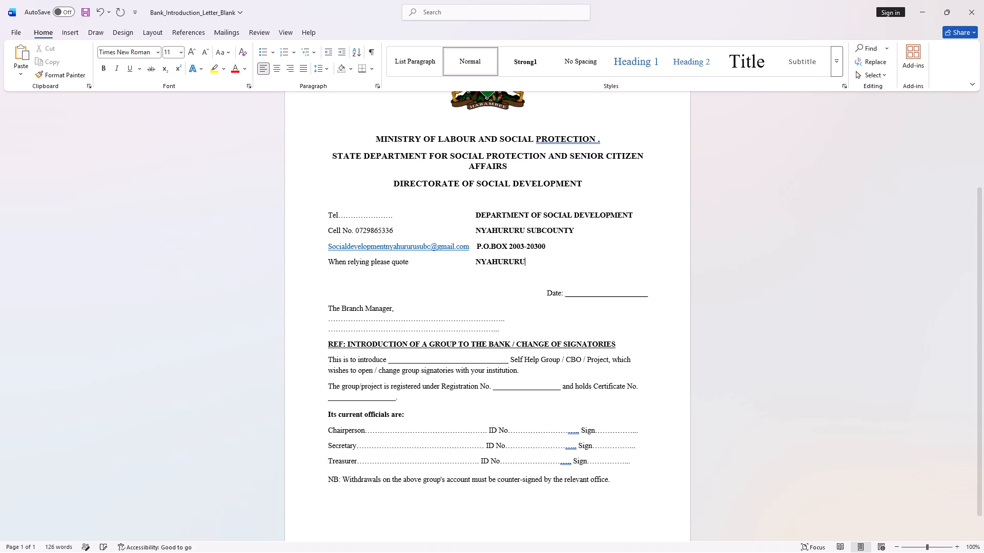
pyautogui.click(529, 280)
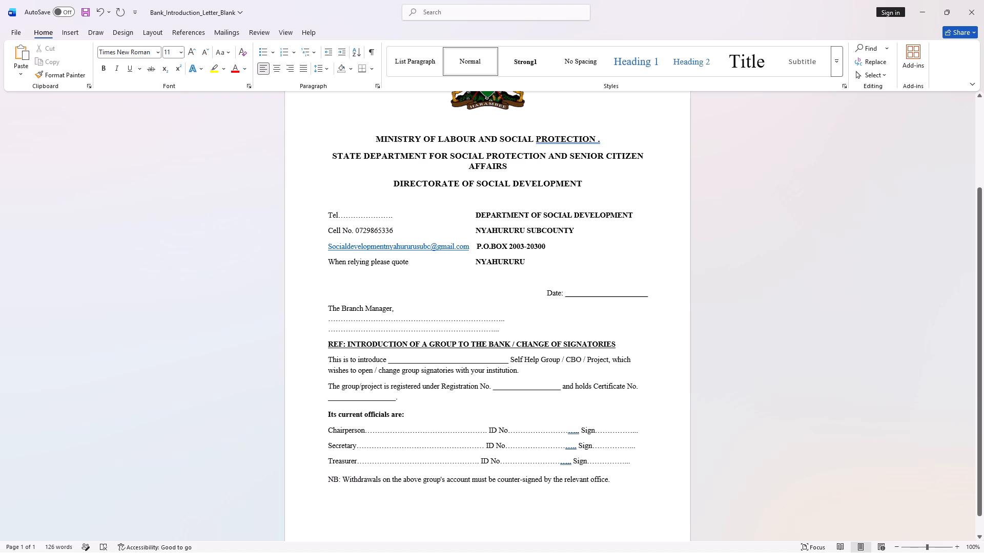
pyautogui.press('BackSpace')
pyautogui.press('BackSpace')
pyautogui.press('BackSpace')
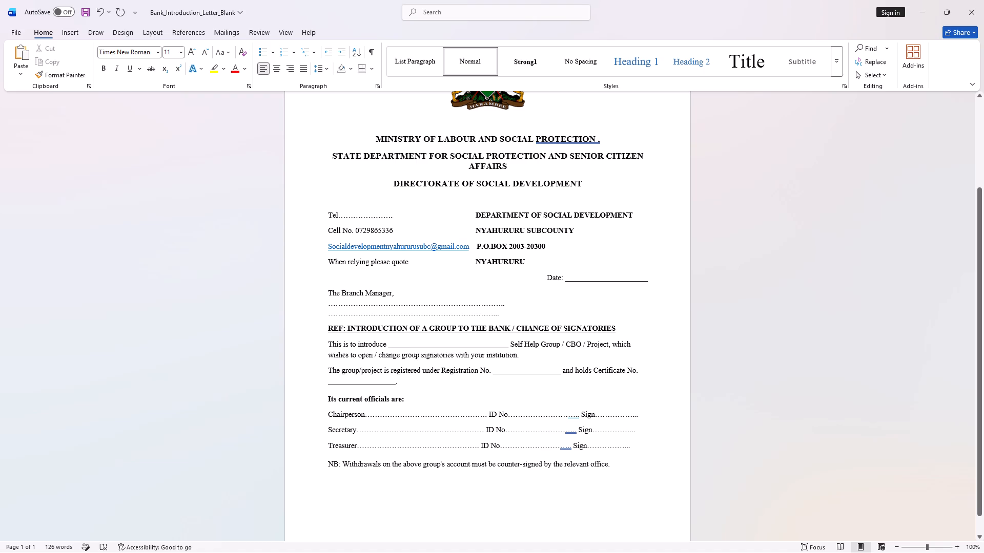
# Remove the space before the full stop in the "MINISTRY OF LABOUR AND SOCIAL PROTECTION" heading.
pyautogui.click(606, 473)
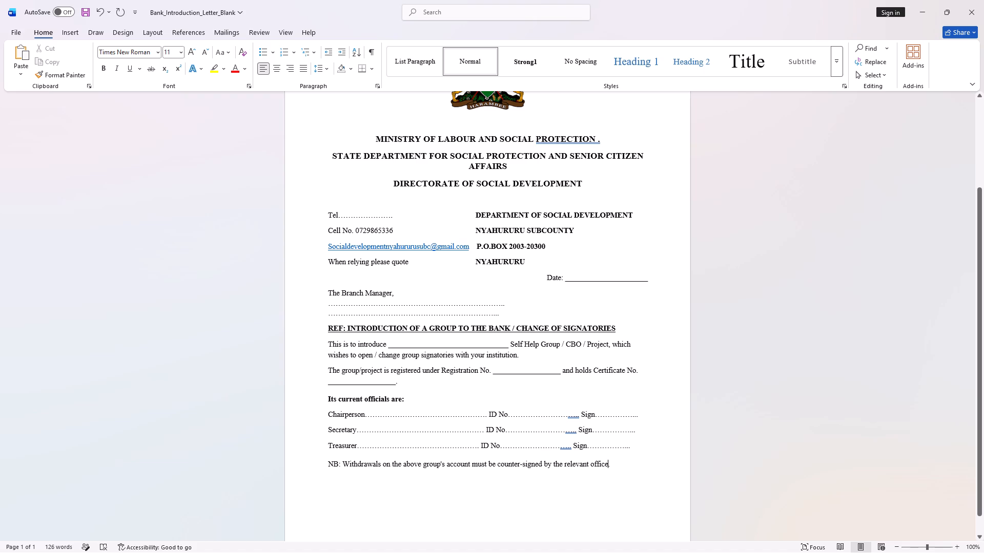
pyautogui.click(598, 142)
pyautogui.press('BackSpace')
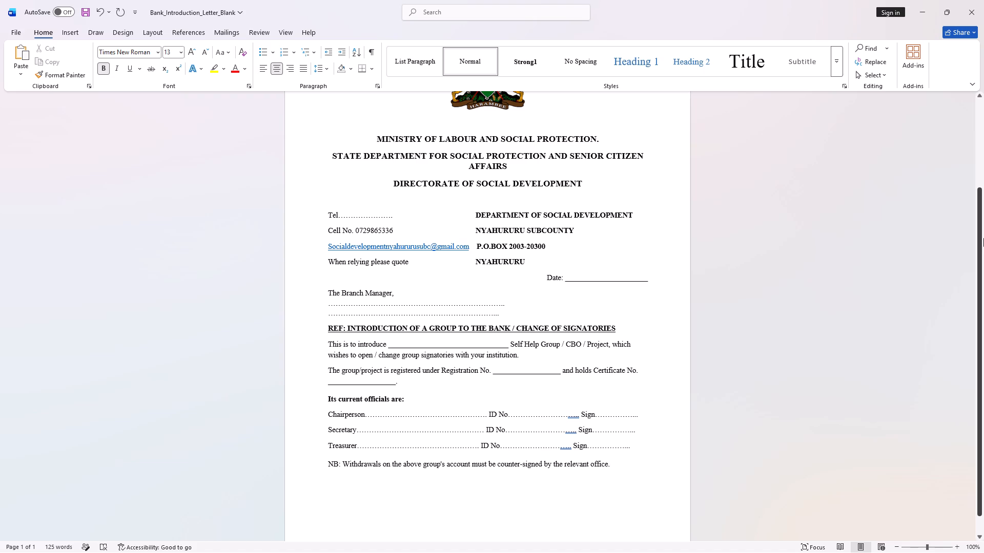
# Add the signing officer's name in capitals on a new line below the NB withdrawals note.
pyautogui.moveTo(983, 258); pyautogui.dragTo(983, 310)
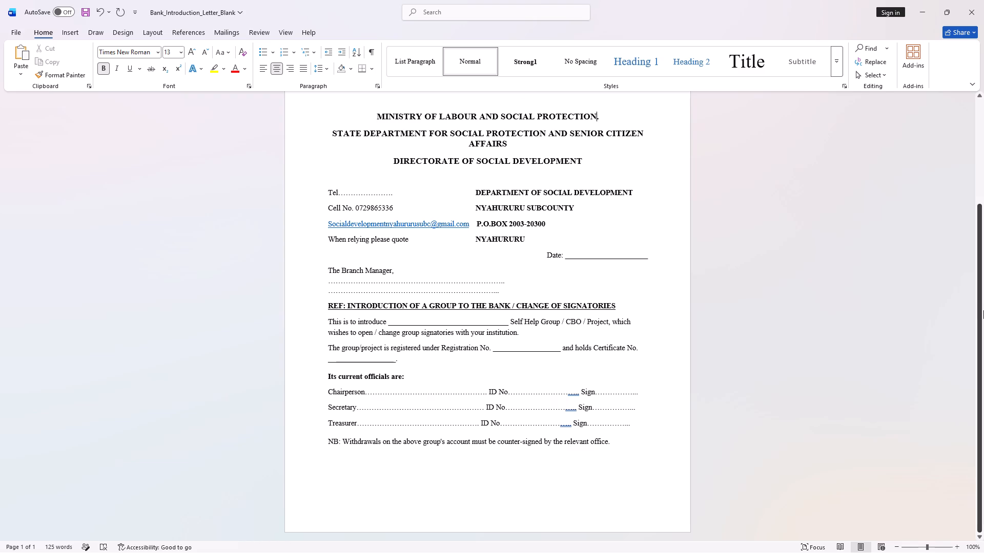
pyautogui.click(623, 452)
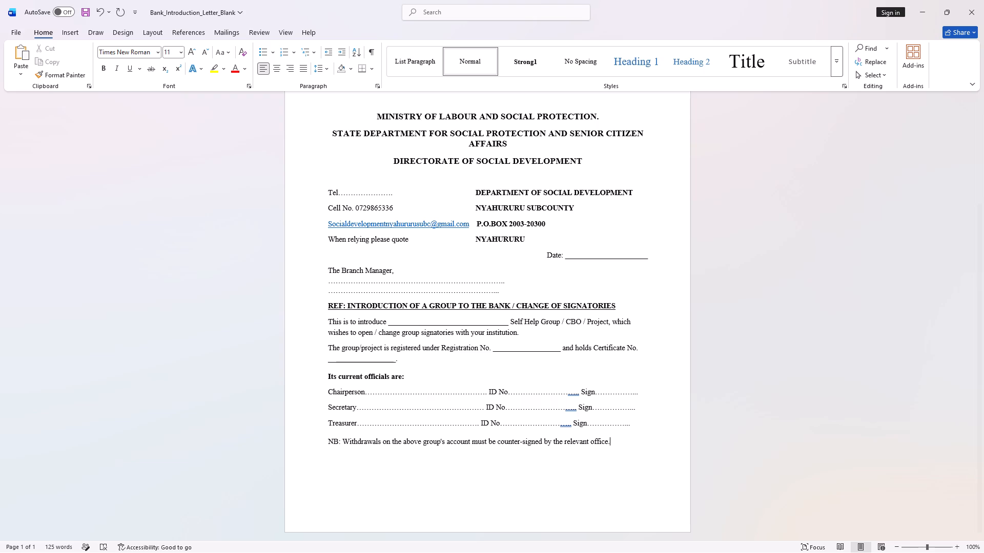
pyautogui.press('Return')
pyautogui.press('BackSpace')
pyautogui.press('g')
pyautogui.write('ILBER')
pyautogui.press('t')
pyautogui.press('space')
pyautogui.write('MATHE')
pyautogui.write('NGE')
# Add the title line "SUB-COUNTY SOCIAL DEVELOPMENT OFFICER" below the signing officer's name.
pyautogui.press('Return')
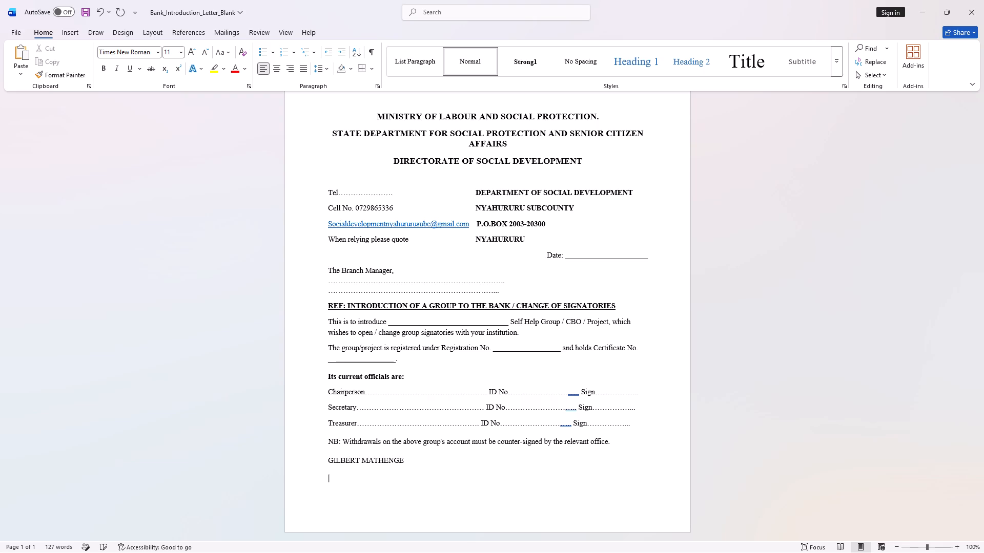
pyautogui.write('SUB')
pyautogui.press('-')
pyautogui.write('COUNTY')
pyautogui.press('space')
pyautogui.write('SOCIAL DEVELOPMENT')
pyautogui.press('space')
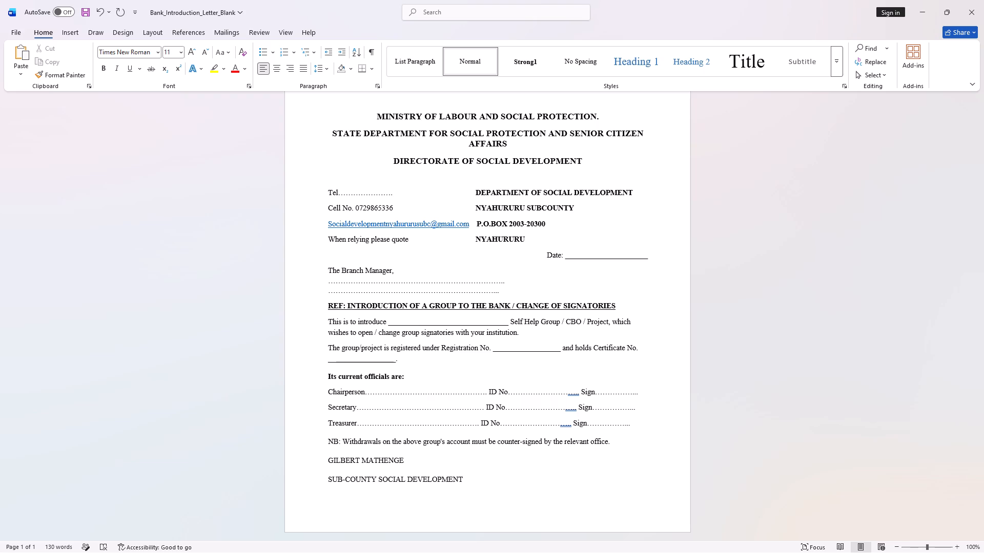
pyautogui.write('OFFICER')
# Add "NYAHURURU" in capitals on a new line below the officer's title.
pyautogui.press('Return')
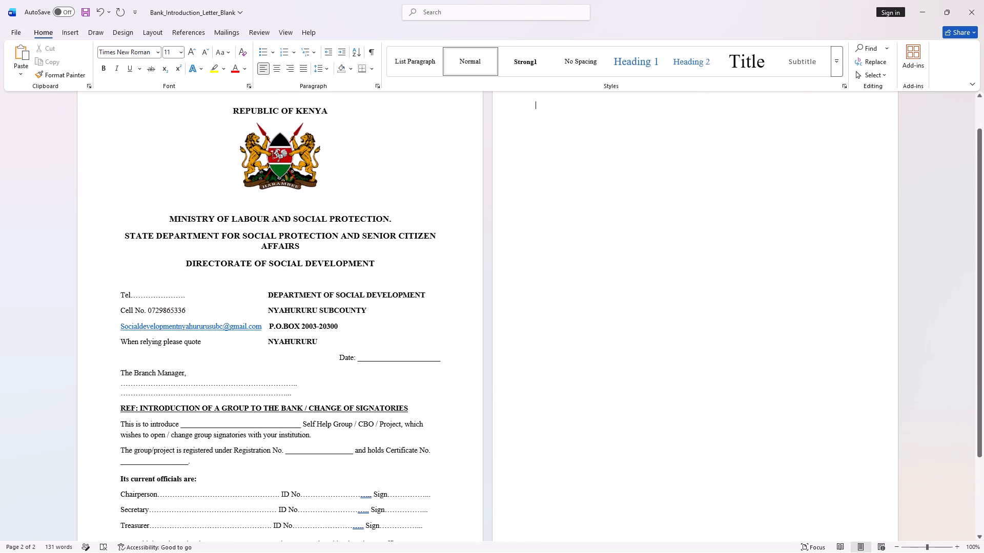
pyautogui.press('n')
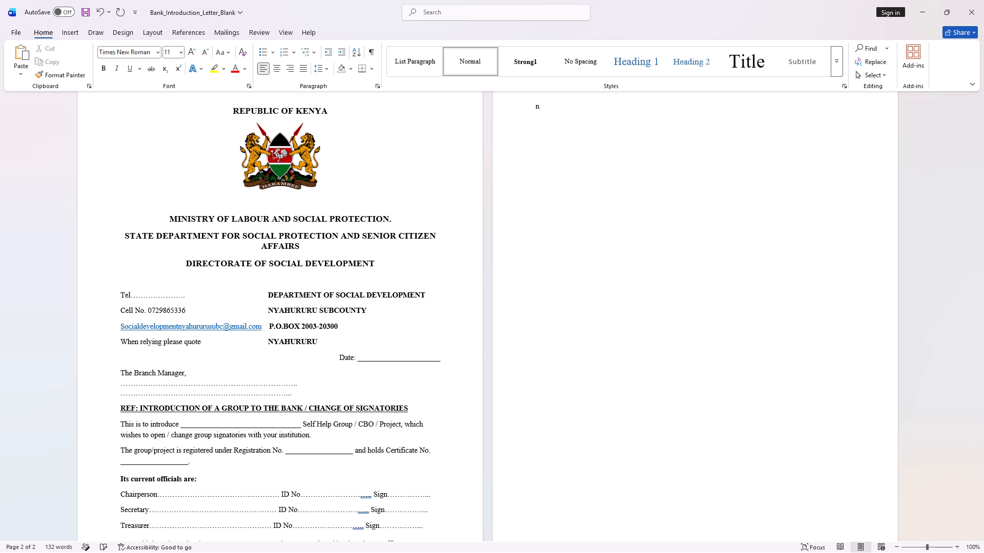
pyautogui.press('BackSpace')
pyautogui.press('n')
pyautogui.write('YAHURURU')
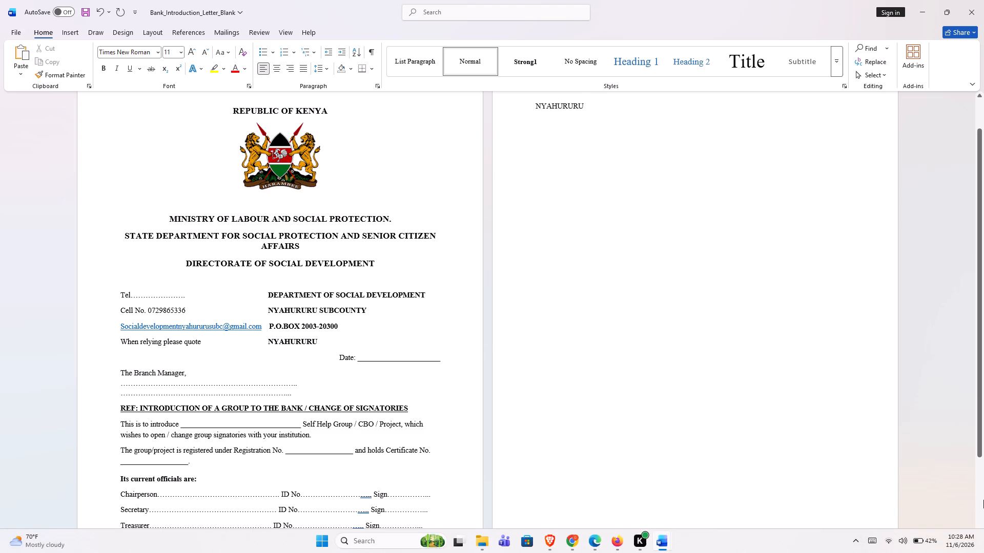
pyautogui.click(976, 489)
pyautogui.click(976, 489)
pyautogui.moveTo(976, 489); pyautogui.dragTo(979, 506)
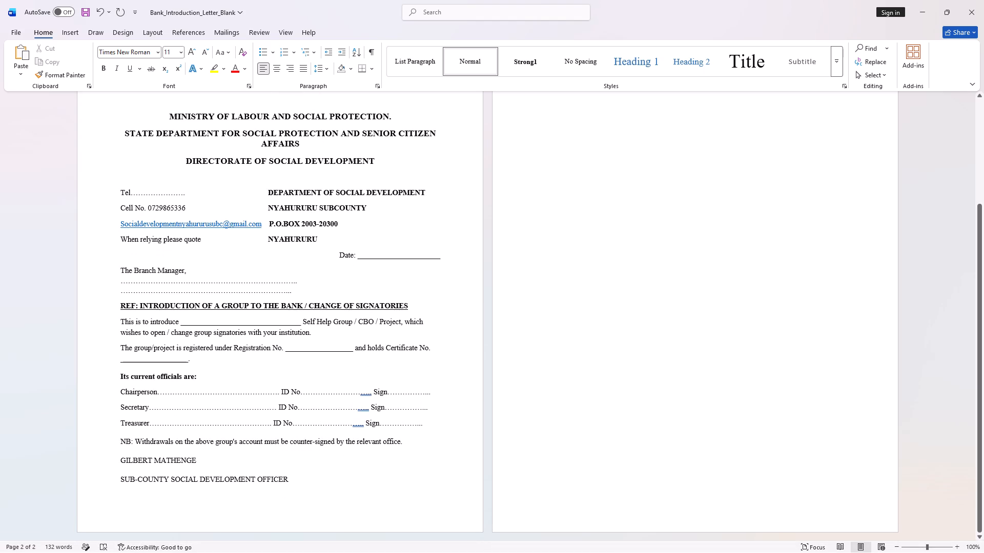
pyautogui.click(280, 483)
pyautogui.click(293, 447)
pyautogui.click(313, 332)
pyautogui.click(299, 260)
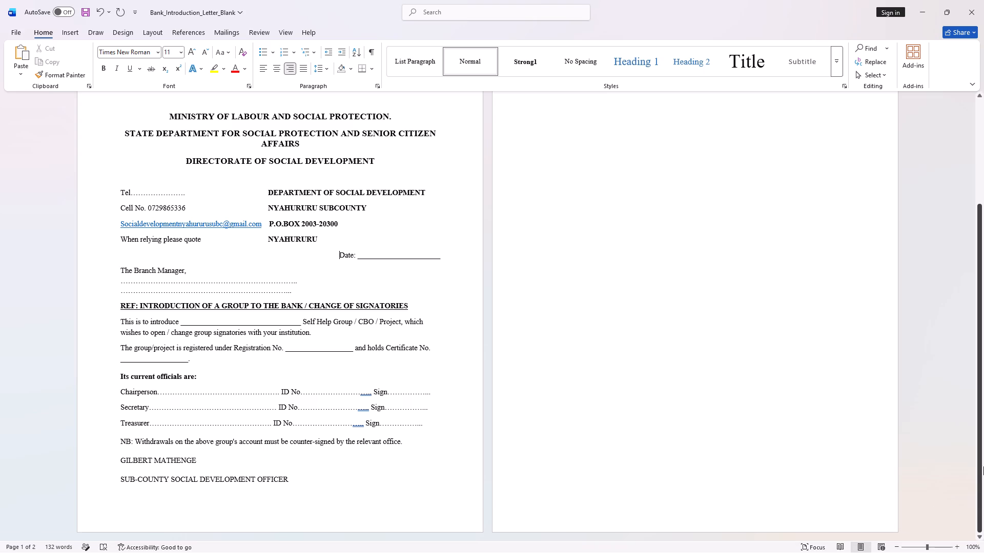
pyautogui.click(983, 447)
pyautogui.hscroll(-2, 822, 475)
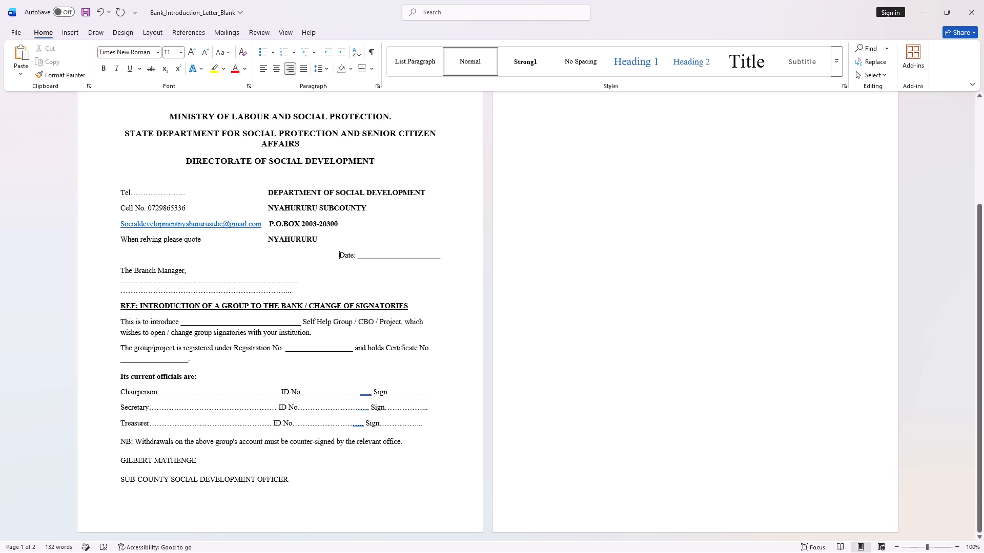
# Reduce the signing officer's name and title lines to font size 10.
pyautogui.moveTo(117, 458); pyautogui.dragTo(418, 455)
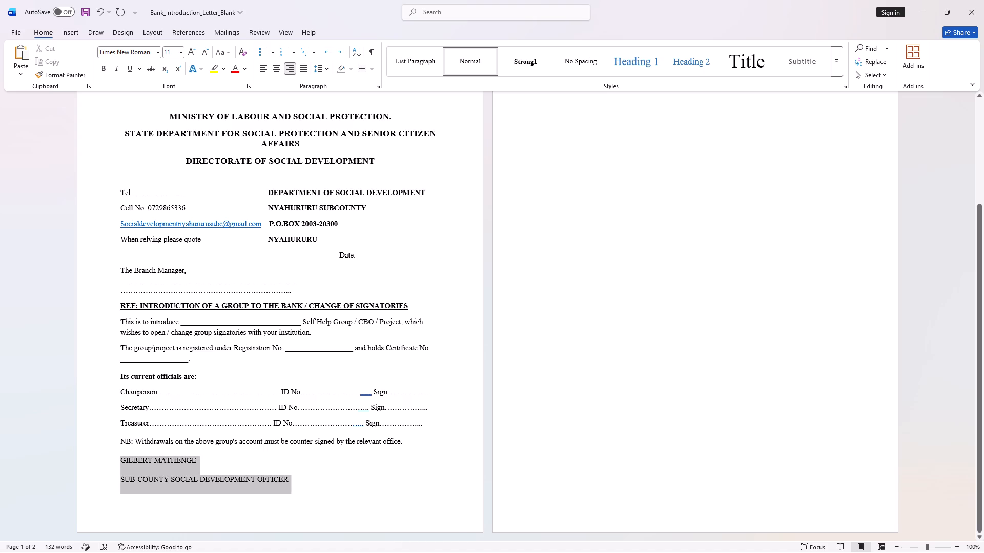
pyautogui.moveTo(418, 455); pyautogui.dragTo(512, 454)
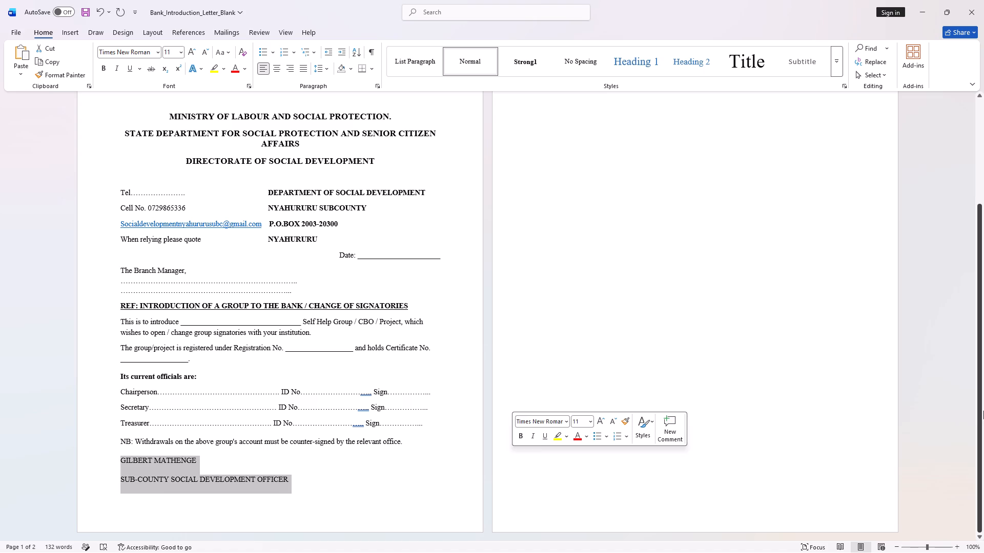
pyautogui.moveTo(983, 411); pyautogui.dragTo(972, 256)
pyautogui.moveTo(972, 256); pyautogui.dragTo(983, 334)
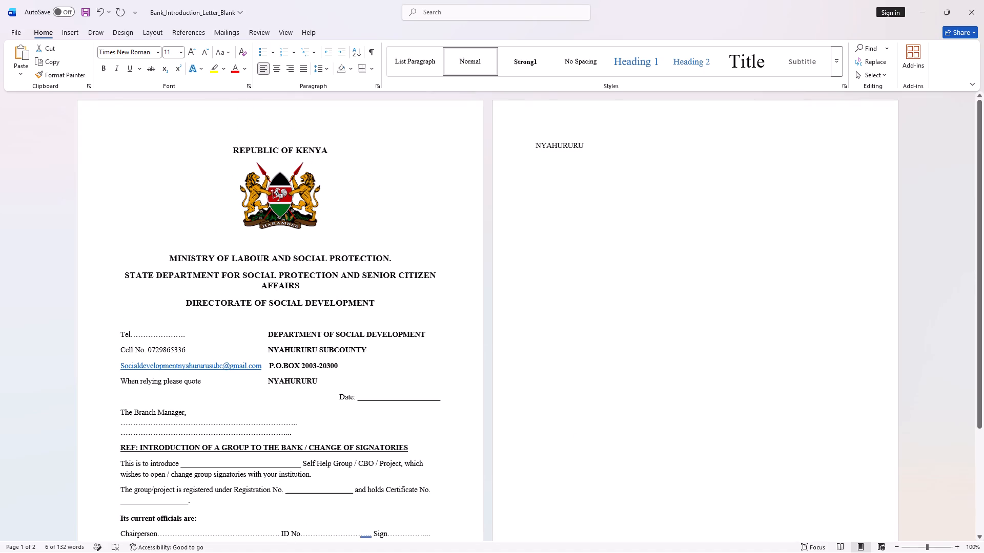
pyautogui.moveTo(983, 334); pyautogui.dragTo(983, 301)
pyautogui.moveTo(983, 301); pyautogui.dragTo(983, 412)
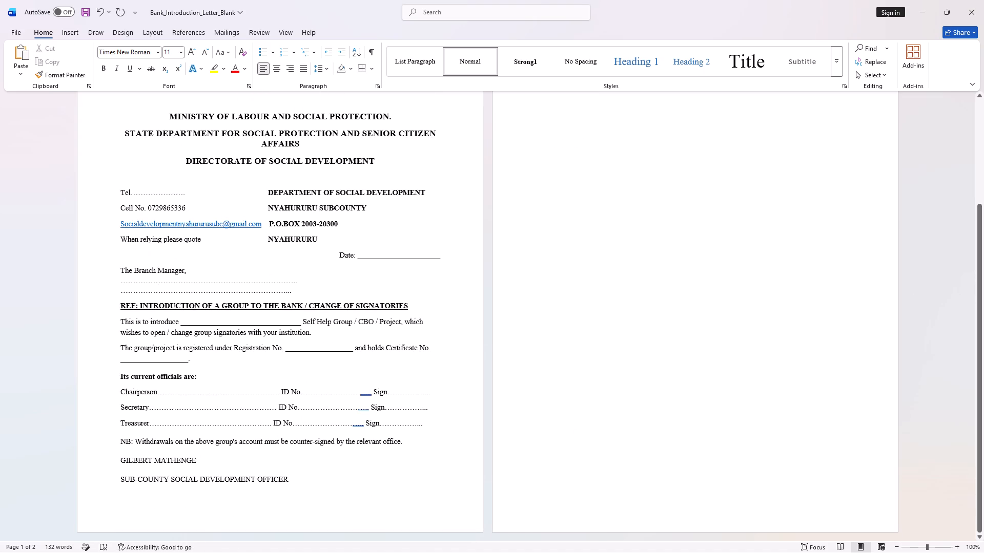
pyautogui.moveTo(313, 481); pyautogui.dragTo(39, 467)
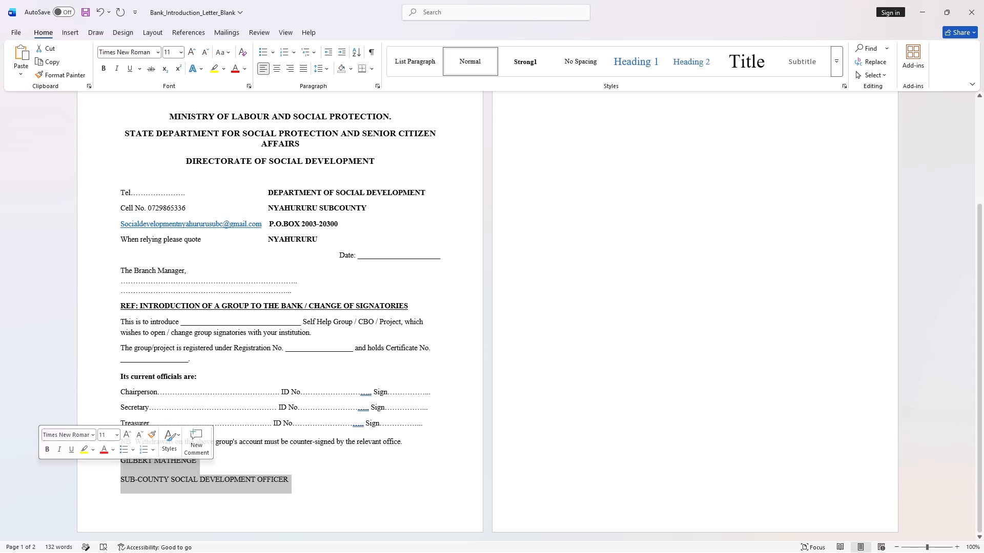
pyautogui.click(204, 50)
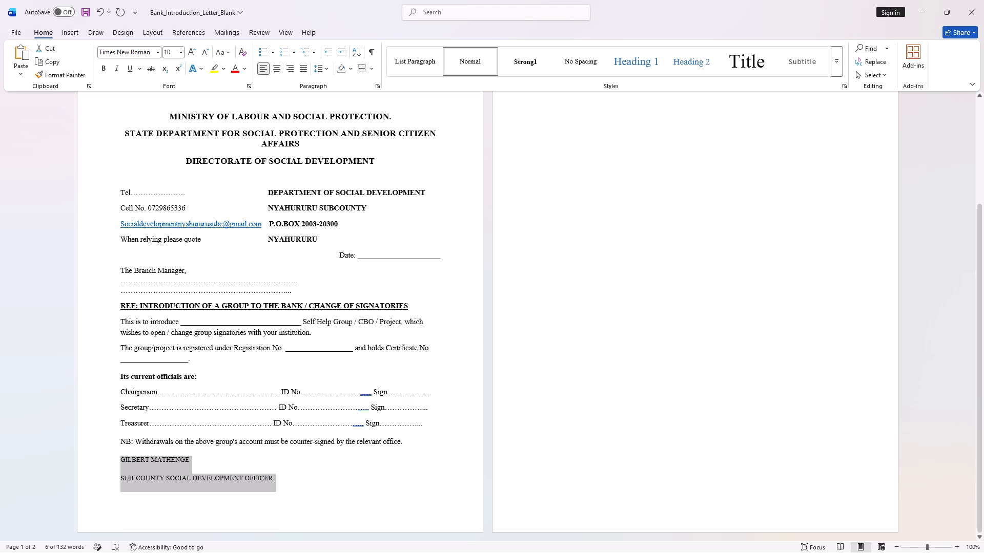
# Set the "NYAHURURU" line of the signature block on the second page to font size 10.
pyautogui.moveTo(983, 304); pyautogui.dragTo(969, 149)
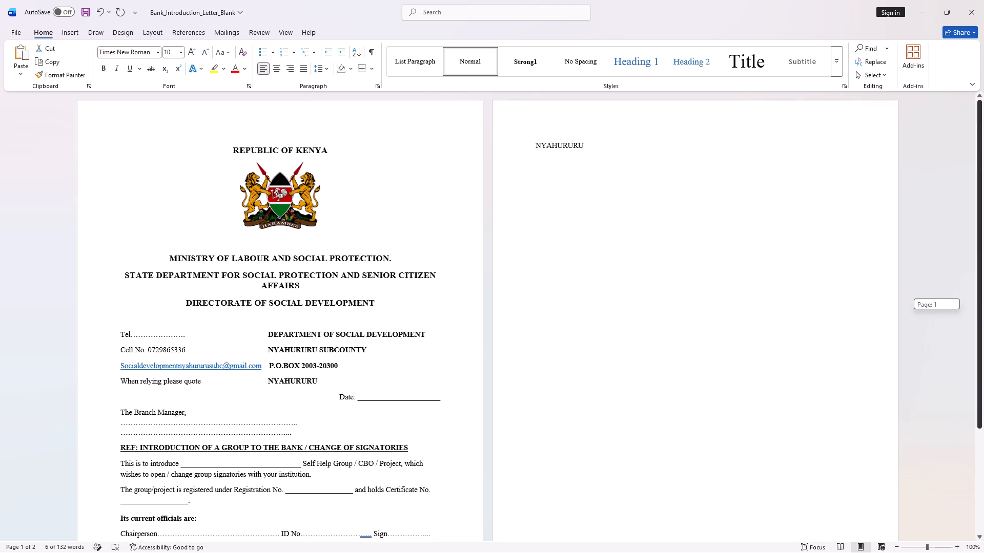
pyautogui.moveTo(596, 145); pyautogui.dragTo(530, 143)
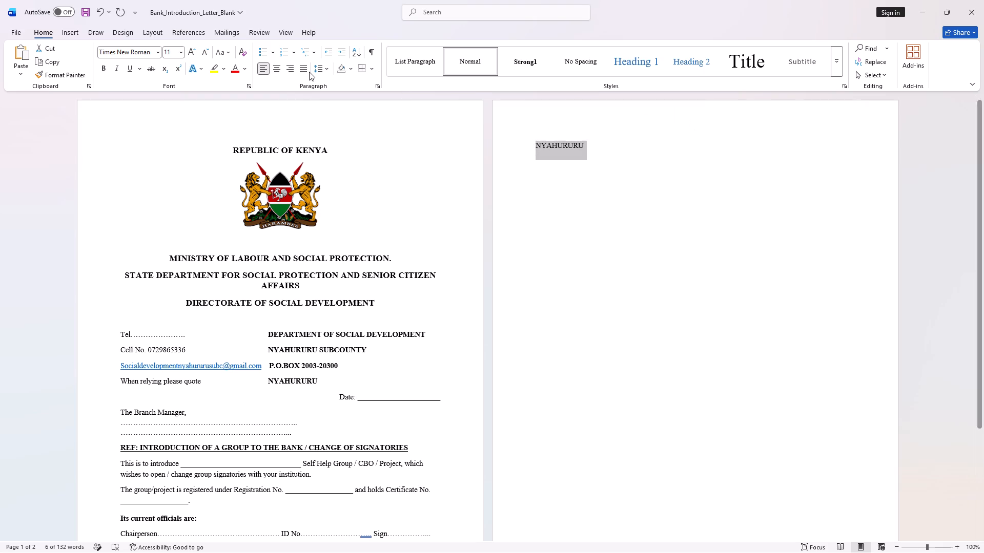
pyautogui.click(208, 56)
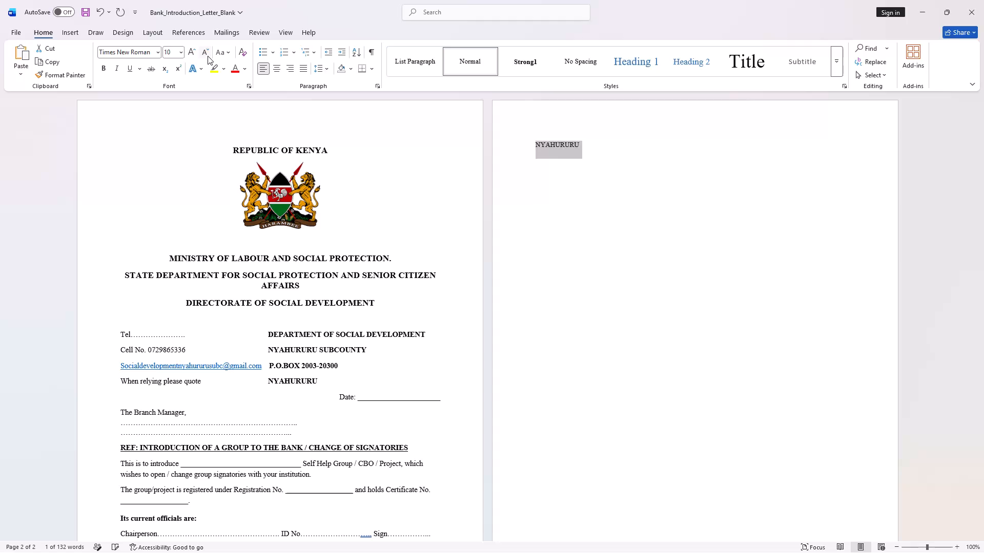
pyautogui.click(208, 56)
pyautogui.doubleClick(208, 56)
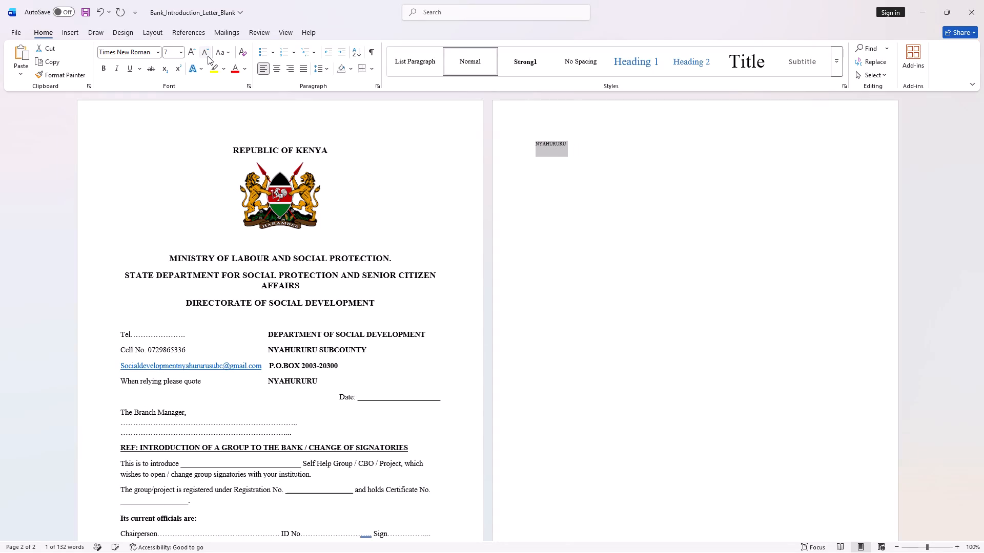
pyautogui.doubleClick(191, 55)
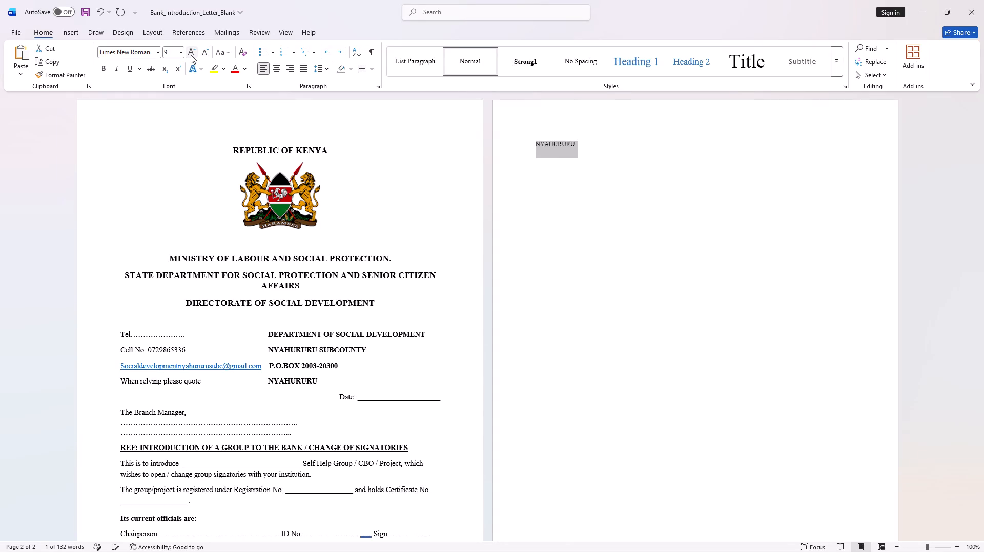
pyautogui.click(191, 55)
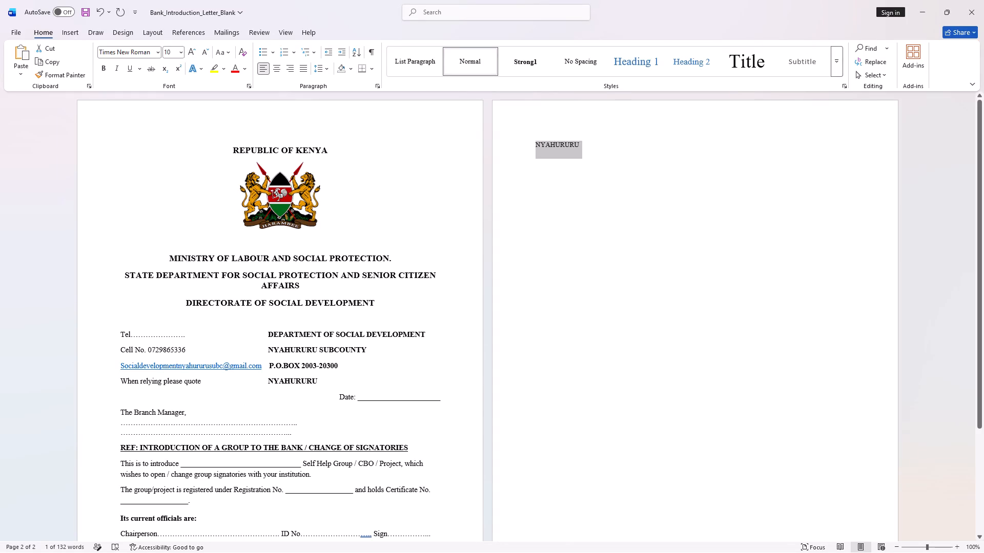
# Delete the blank line between the coat of arms and the ministry heading.
pyautogui.click(311, 242)
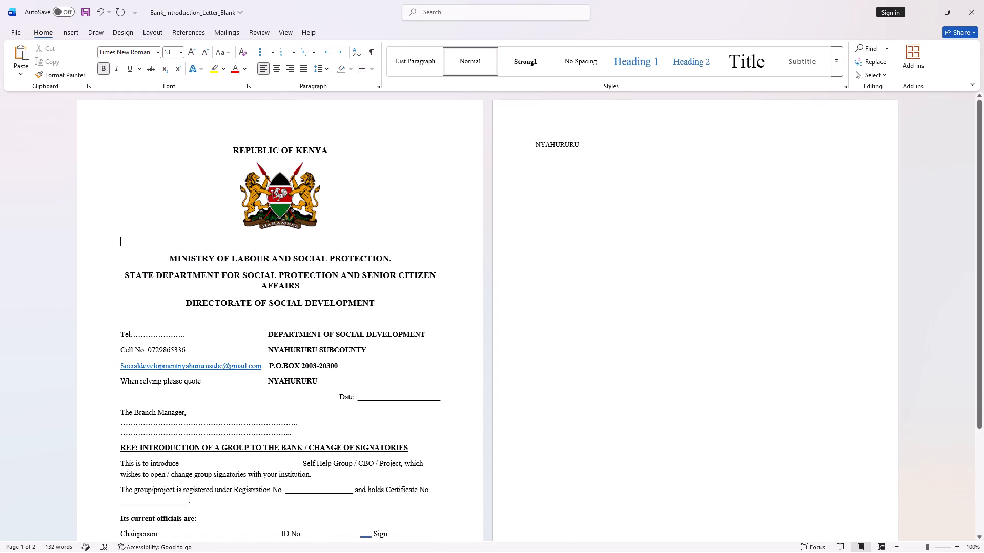
pyautogui.press('BackSpace')
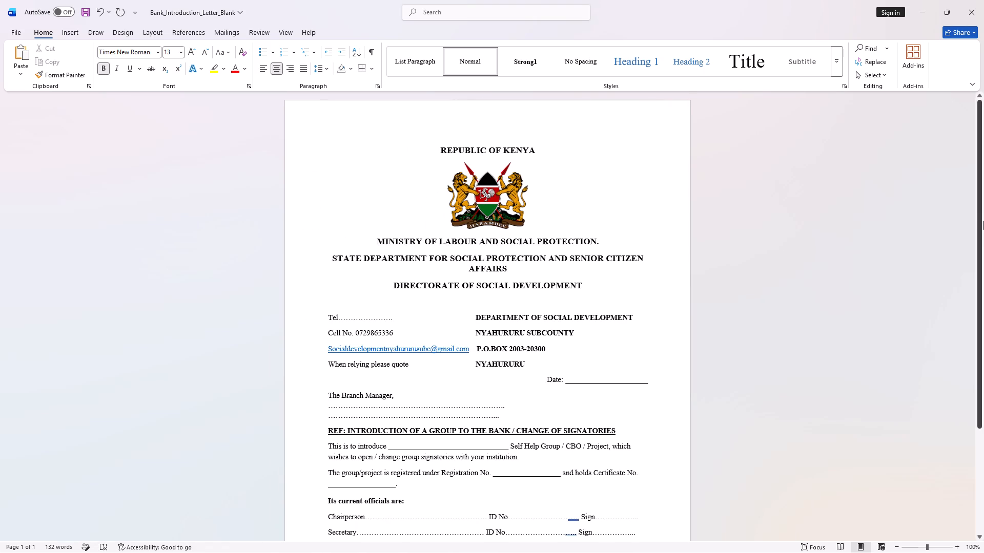
# Make the three signature block lines, from the officer's name to "NYAHURURU", bold.
pyautogui.moveTo(983, 221); pyautogui.dragTo(983, 357)
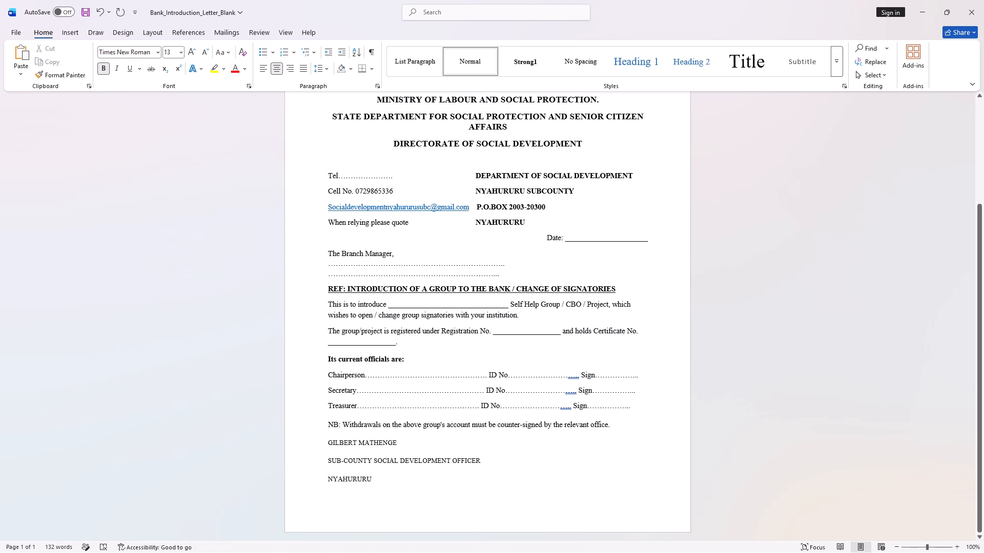
pyautogui.moveTo(380, 479); pyautogui.dragTo(331, 447)
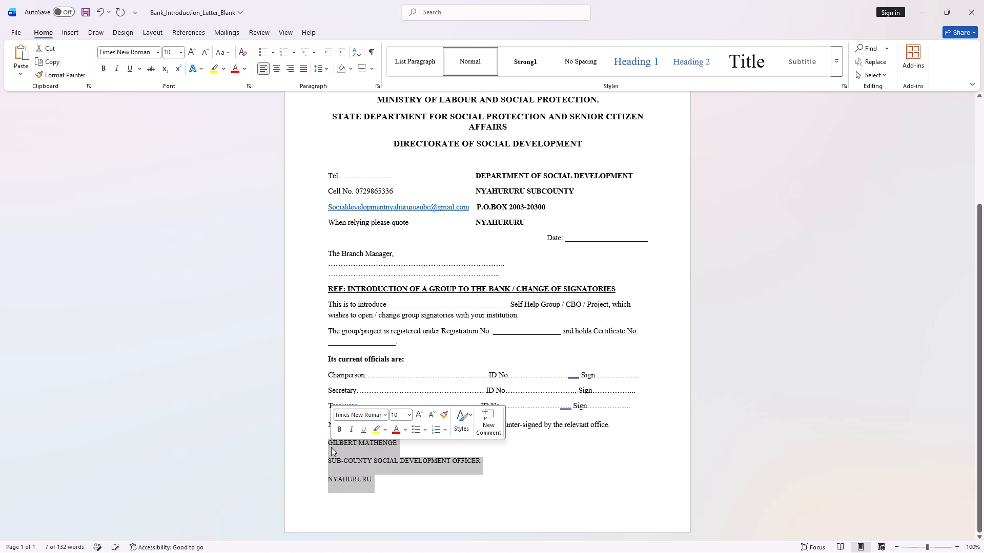
pyautogui.click(338, 431)
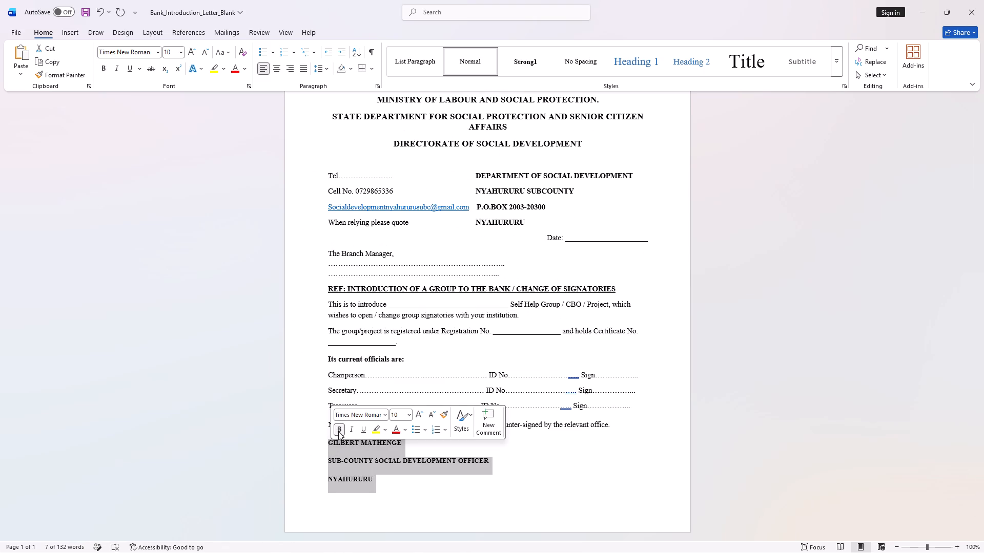
pyautogui.click(432, 513)
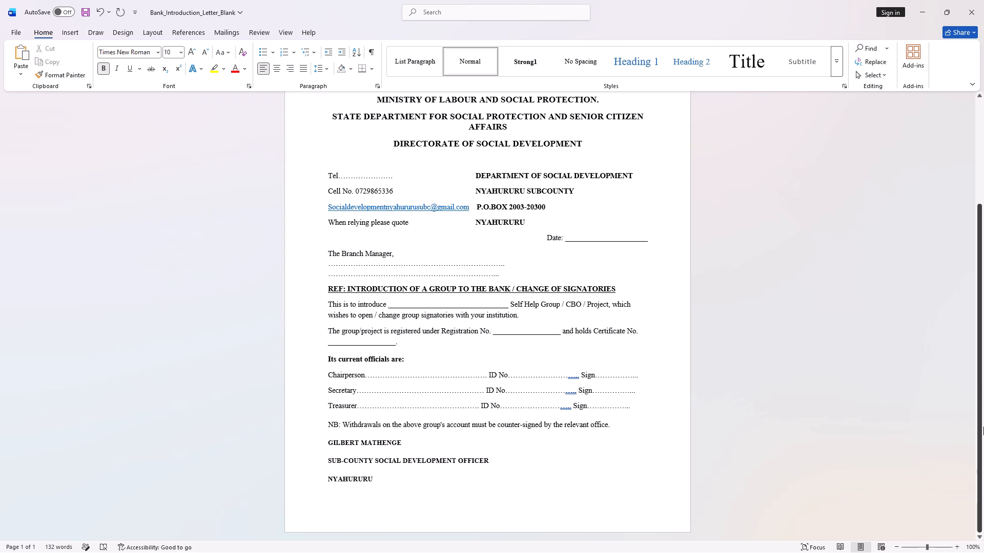
# Make the "Cell No." line in the letterhead's contact details bold.
pyautogui.moveTo(983, 427); pyautogui.dragTo(983, 348)
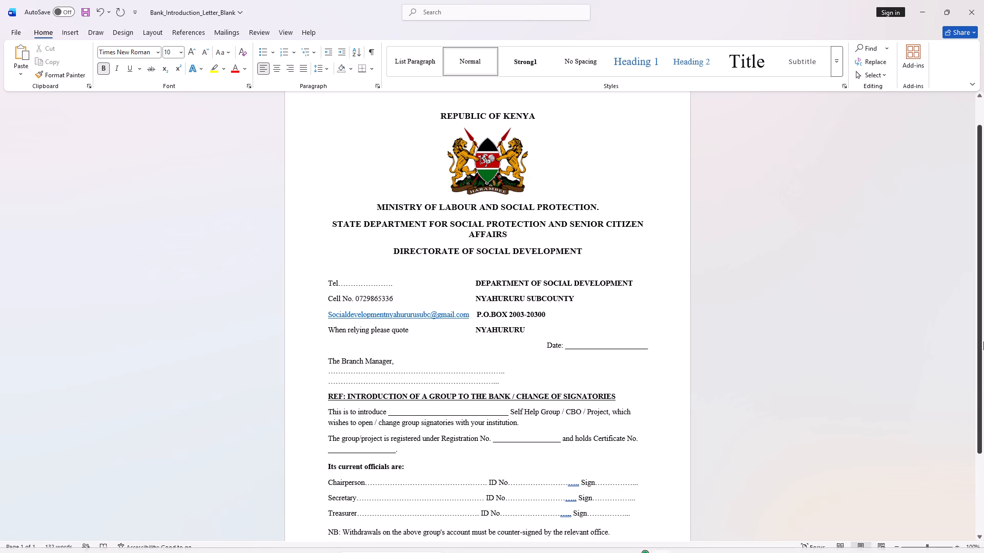
pyautogui.moveTo(983, 326); pyautogui.dragTo(983, 433)
pyautogui.moveTo(983, 433); pyautogui.dragTo(983, 389)
pyautogui.moveTo(983, 389); pyautogui.dragTo(983, 323)
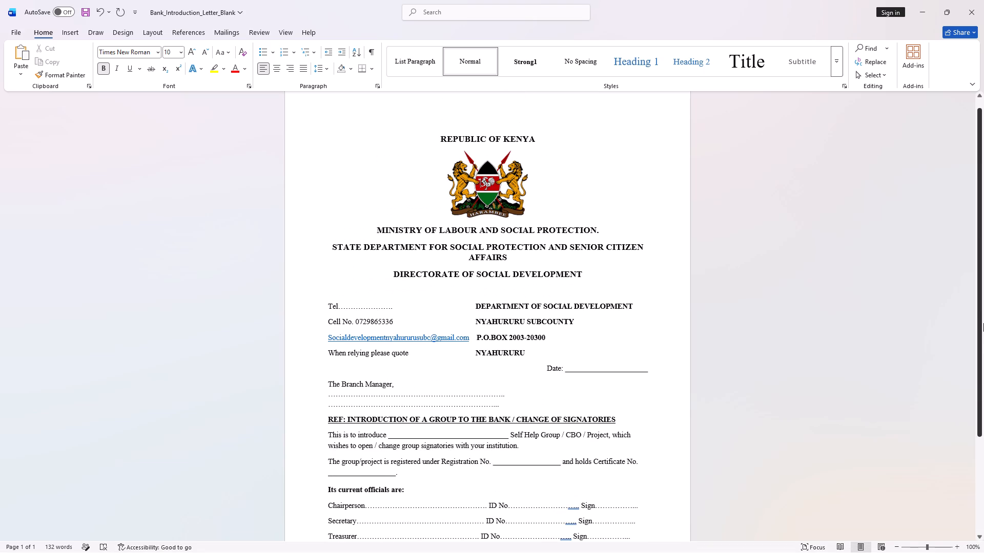
pyautogui.moveTo(983, 323); pyautogui.dragTo(983, 314)
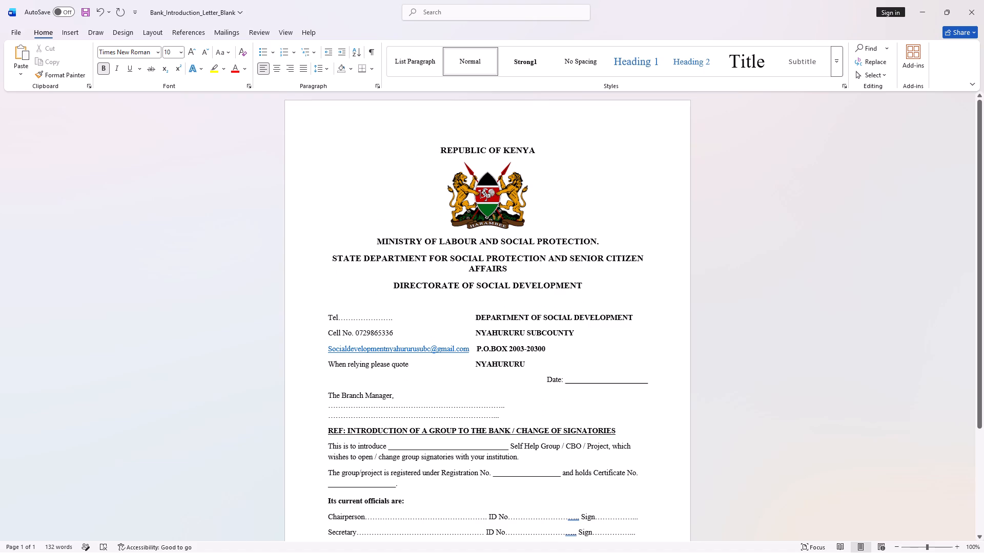
pyautogui.moveTo(475, 350); pyautogui.dragTo(343, 343)
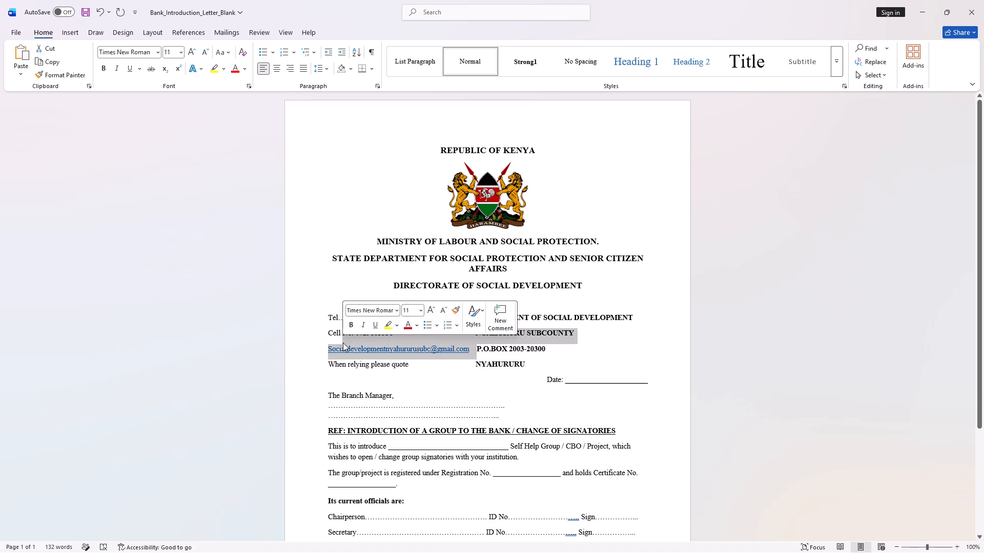
pyautogui.click(343, 343)
pyautogui.moveTo(325, 335); pyautogui.dragTo(397, 333)
pyautogui.hotkey('ctrl', 'b')
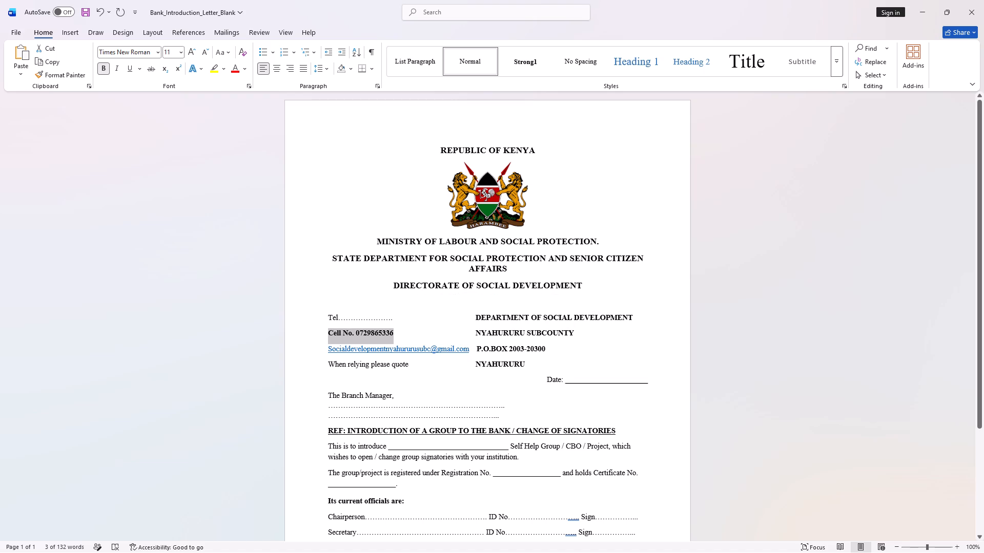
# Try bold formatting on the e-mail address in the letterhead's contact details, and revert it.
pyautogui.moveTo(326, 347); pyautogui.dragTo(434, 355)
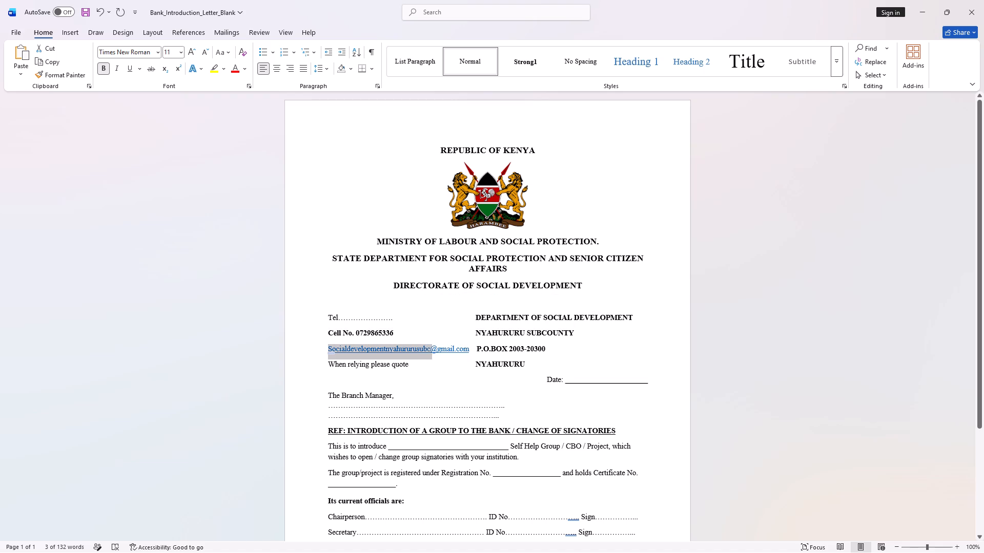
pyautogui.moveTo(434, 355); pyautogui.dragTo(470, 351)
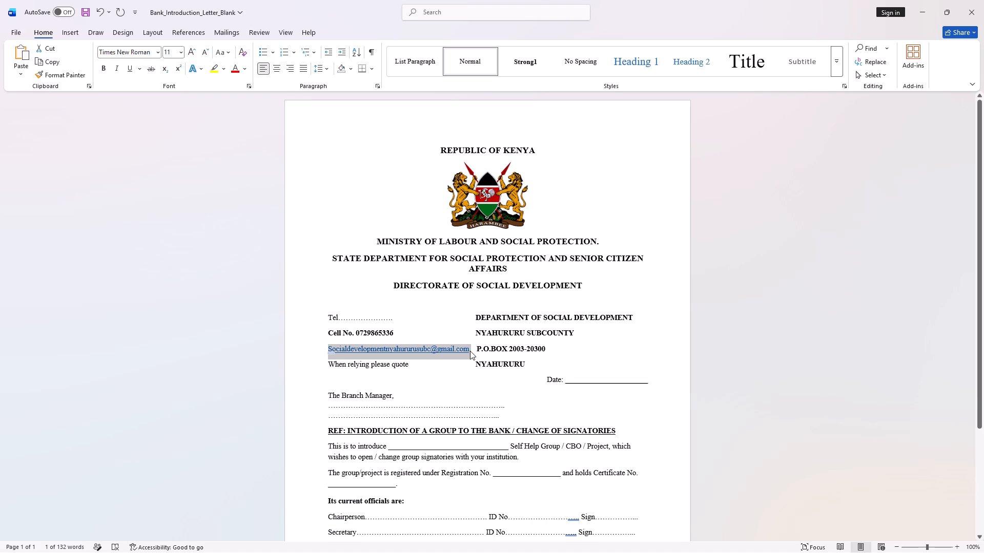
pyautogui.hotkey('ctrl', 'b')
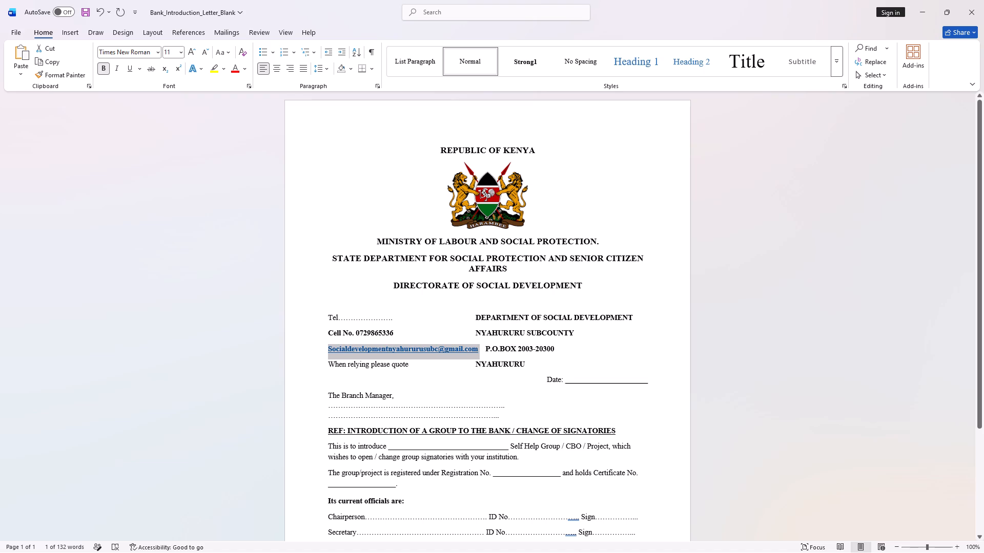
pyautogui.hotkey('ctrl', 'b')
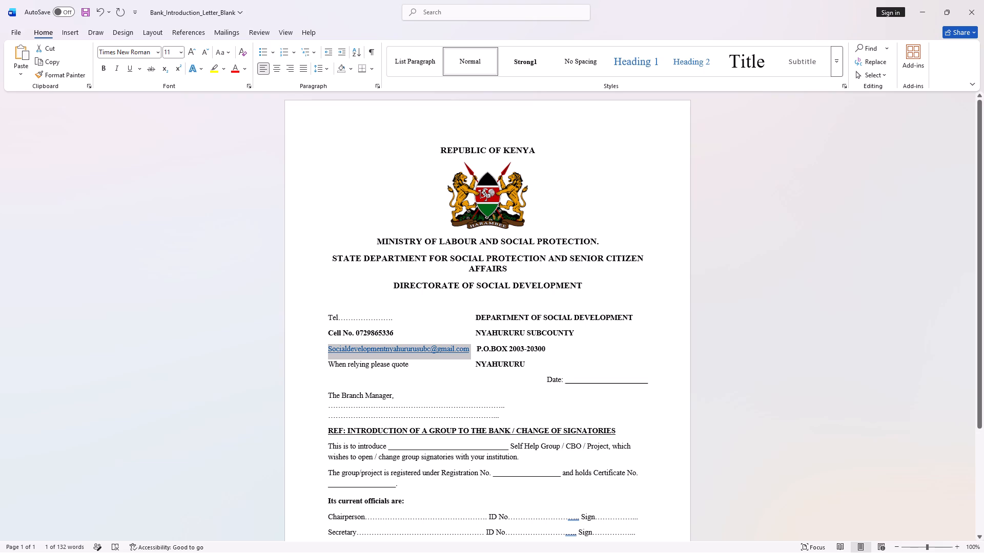
# Review the finished one-page bank introduction letter and print one copy of it on the EPSON L3060 Series printer.
pyautogui.moveTo(983, 272); pyautogui.dragTo(983, 378)
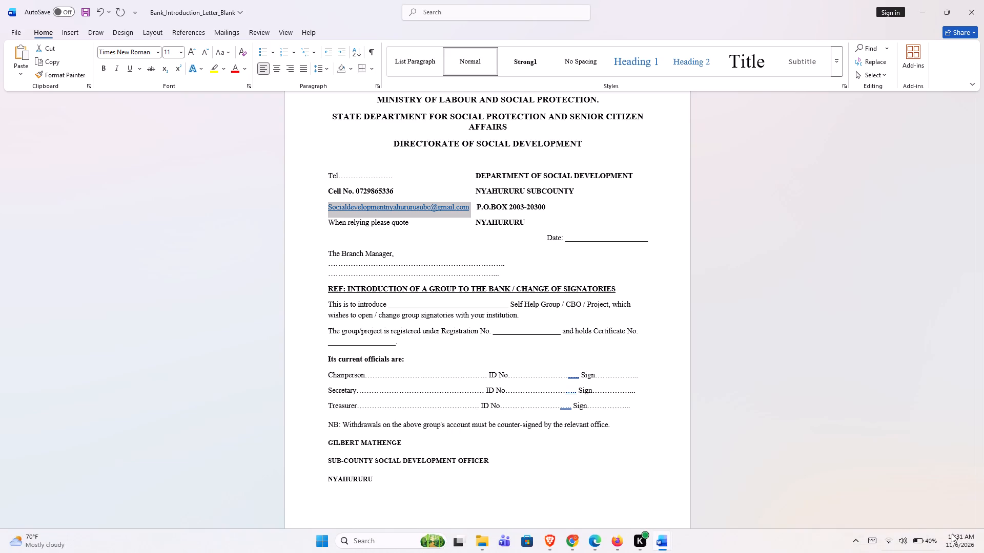
pyautogui.moveTo(982, 514); pyautogui.dragTo(983, 446)
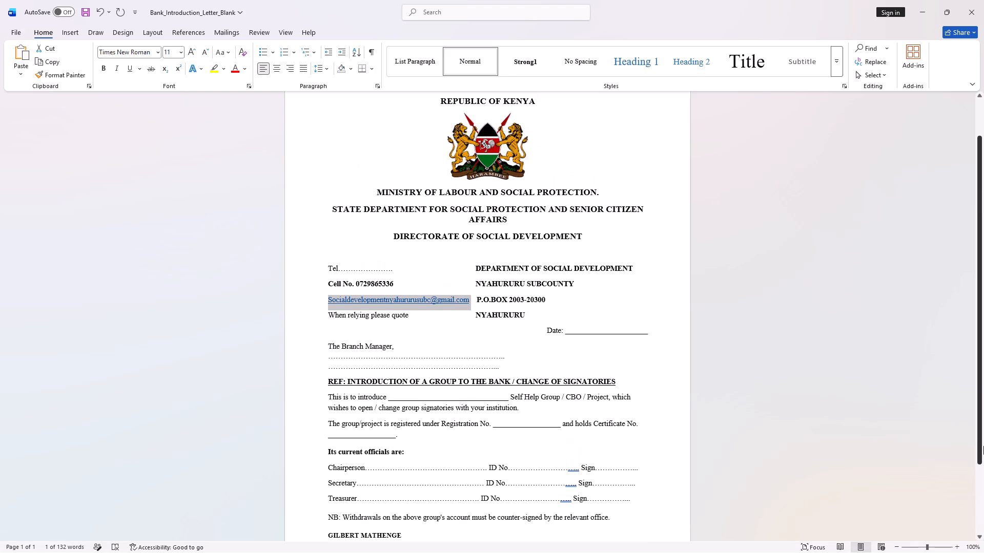
pyautogui.moveTo(983, 446); pyautogui.dragTo(981, 469)
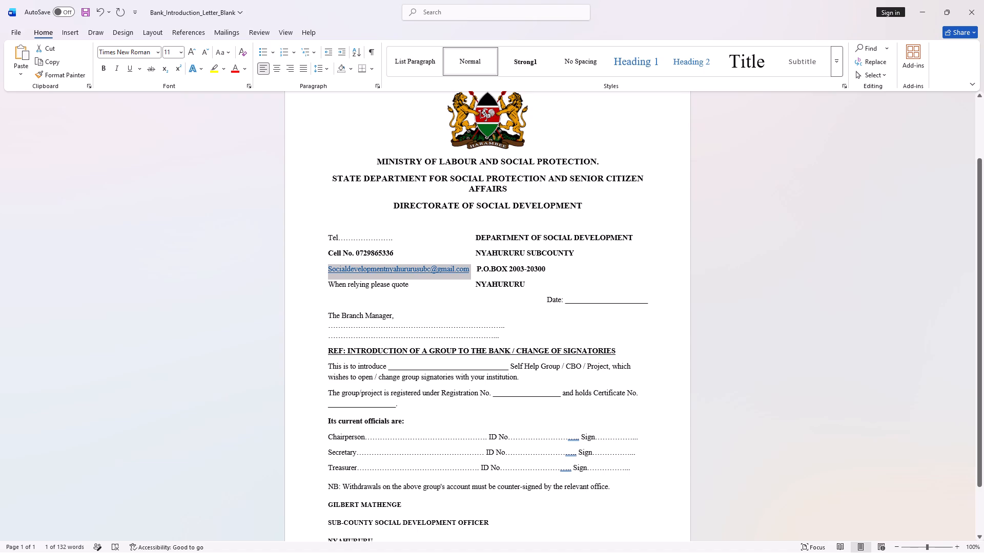
pyautogui.moveTo(983, 250); pyautogui.dragTo(982, 184)
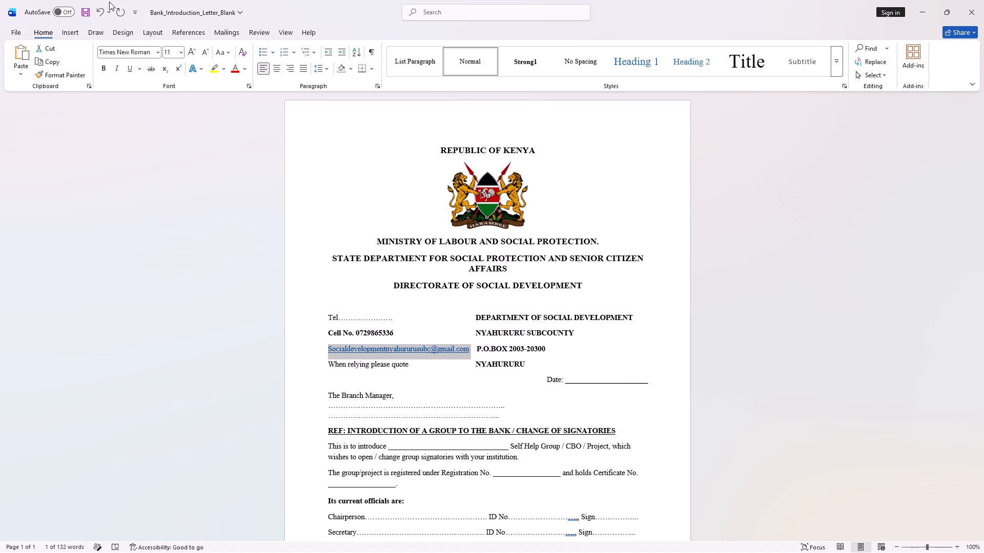
pyautogui.click(22, 35)
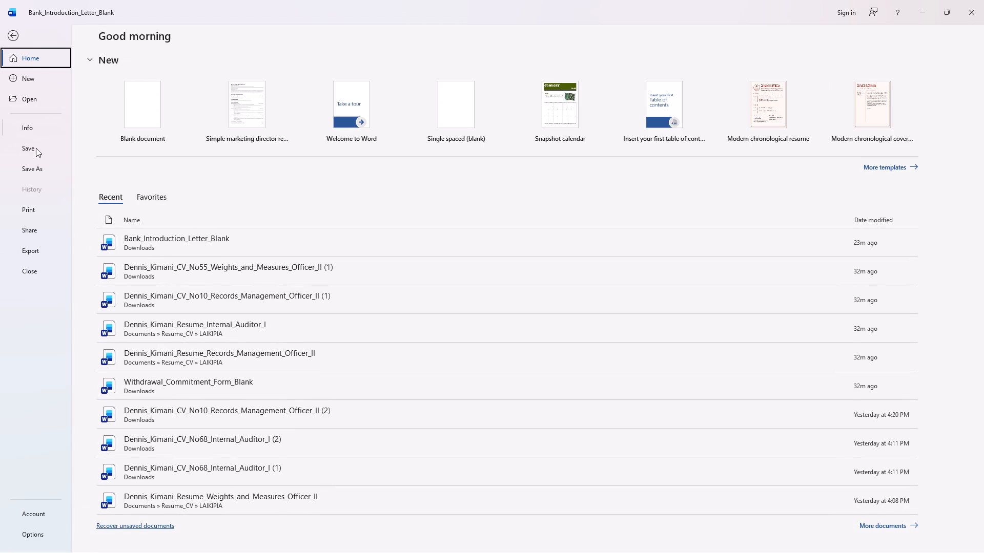
pyautogui.click(52, 207)
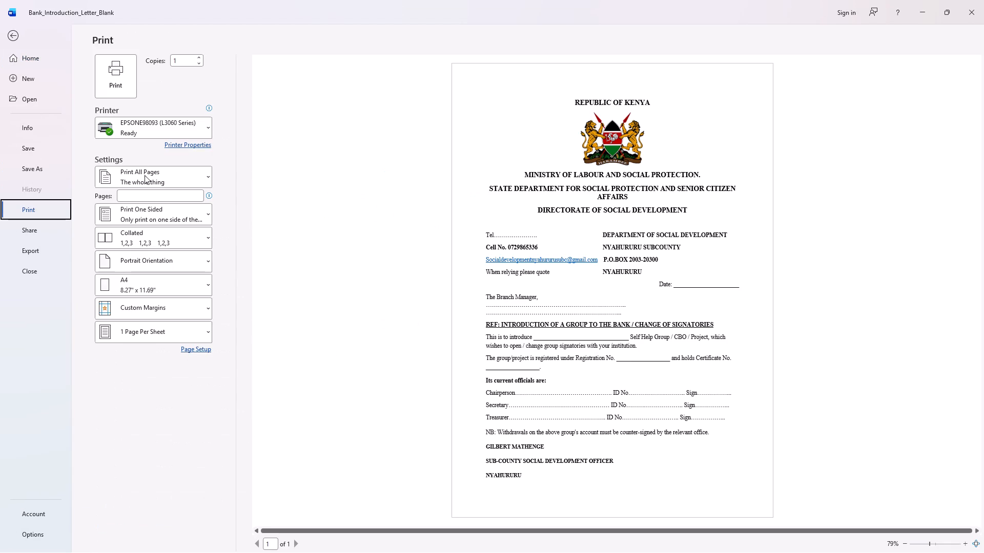
pyautogui.click(124, 74)
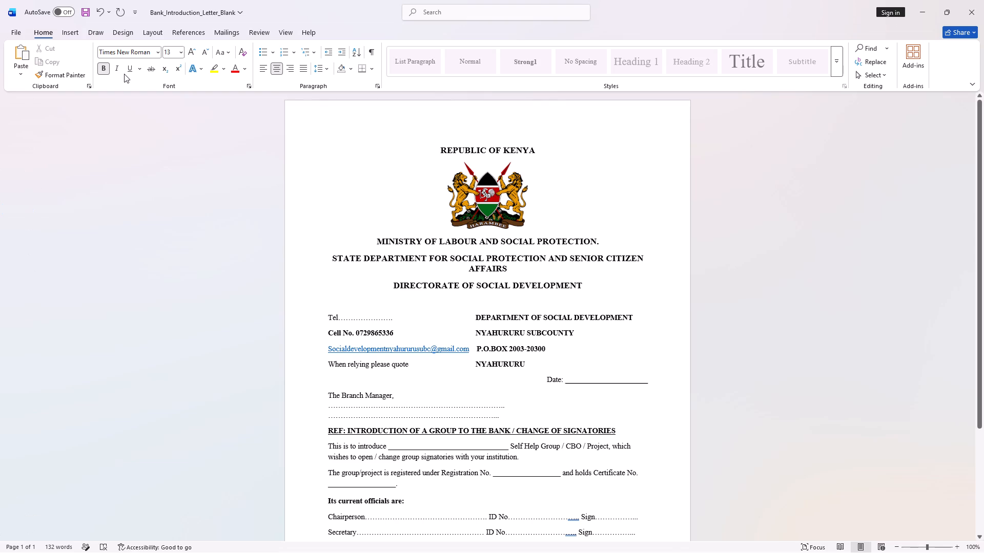